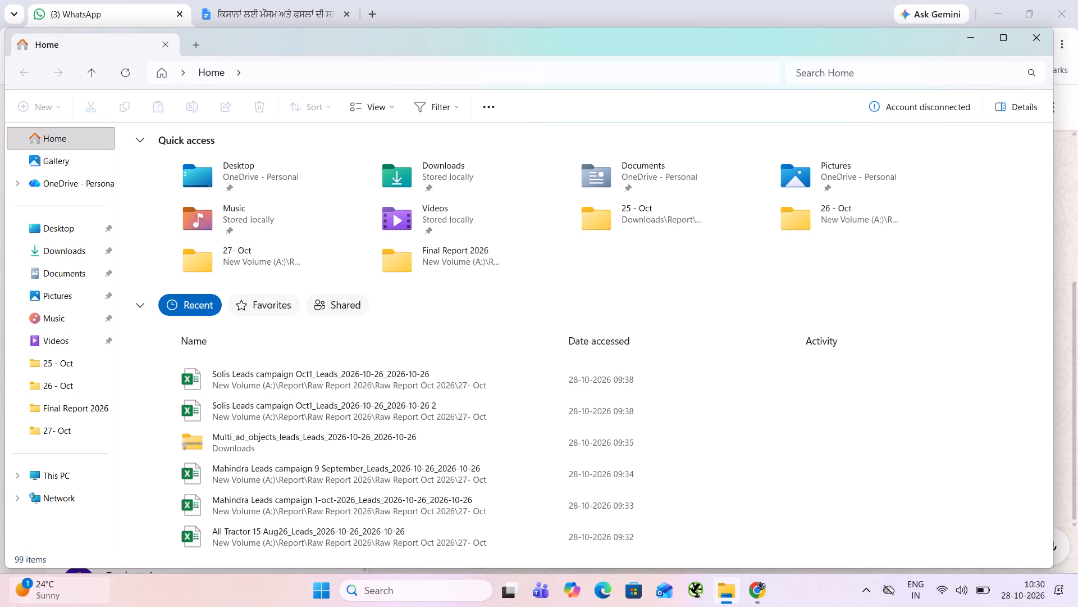
Open all the lead workbooks in the 27- Oct report folder.
{"action": "left_click", "coordinate": [78, 426]}
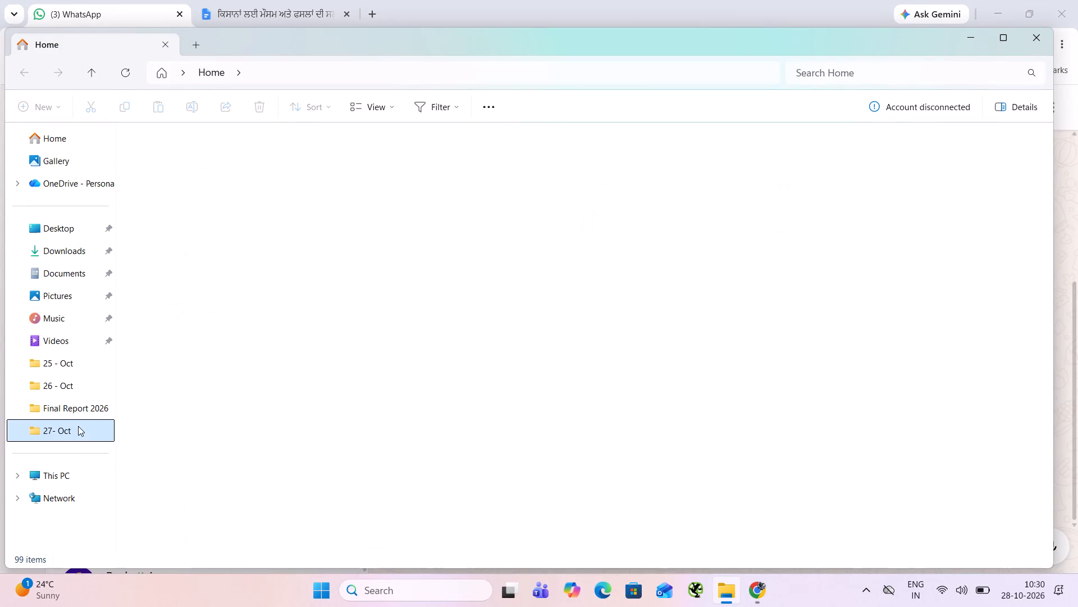
{"action": "left_click_drag", "start_coordinate": [218, 480], "coordinate": [239, 319]}
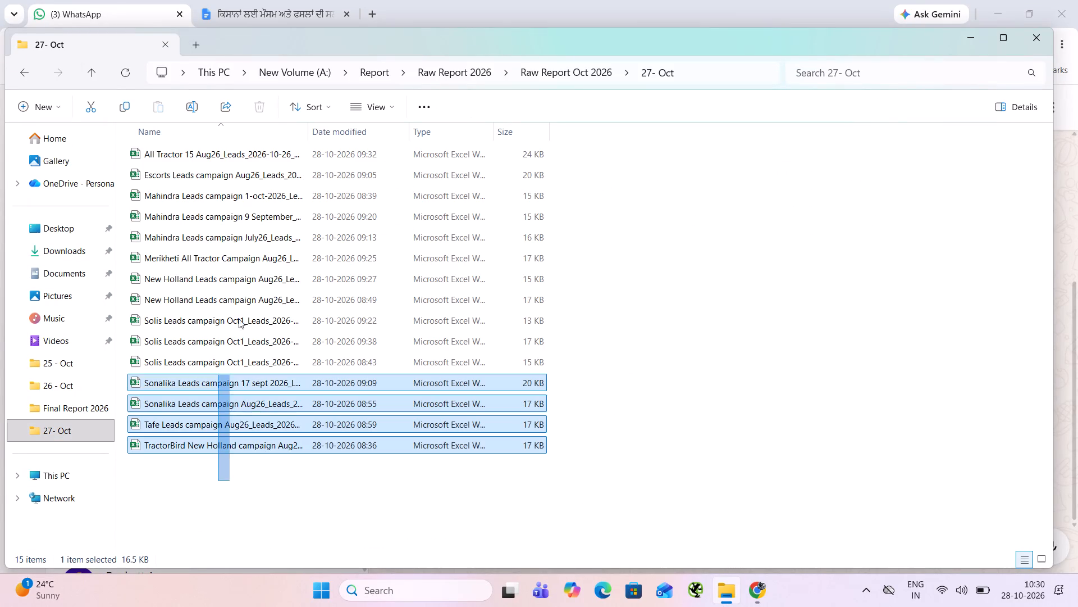
{"action": "left_click_drag", "start_coordinate": [239, 319], "coordinate": [293, 126]}
{"action": "key", "text": "Return"}
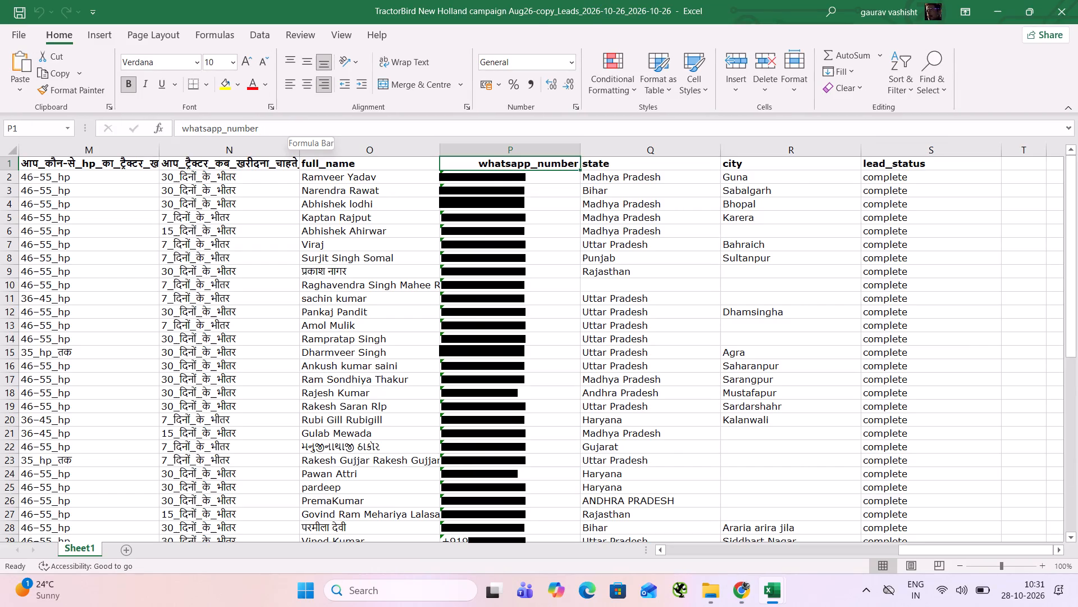
In the TractorBird New Holland leads sheet, delete all columns before full_name and the lead_status column, keeping only full_name, whatsapp_number, state and city.
{"action": "key", "text": "ctrl+Right"}
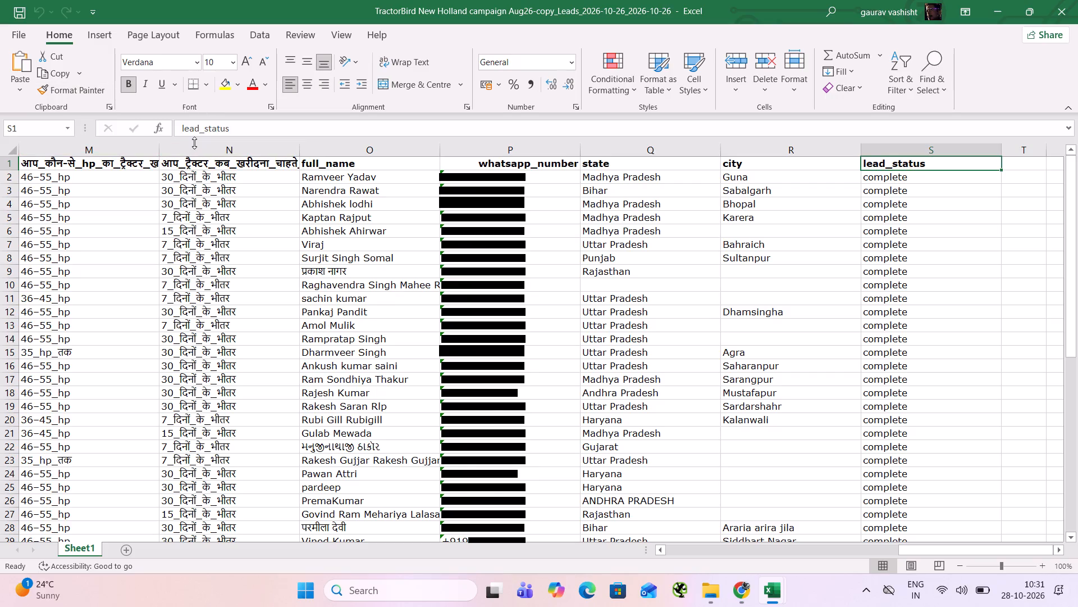
{"action": "left_click_drag", "start_coordinate": [192, 148], "coordinate": [0, 116]}
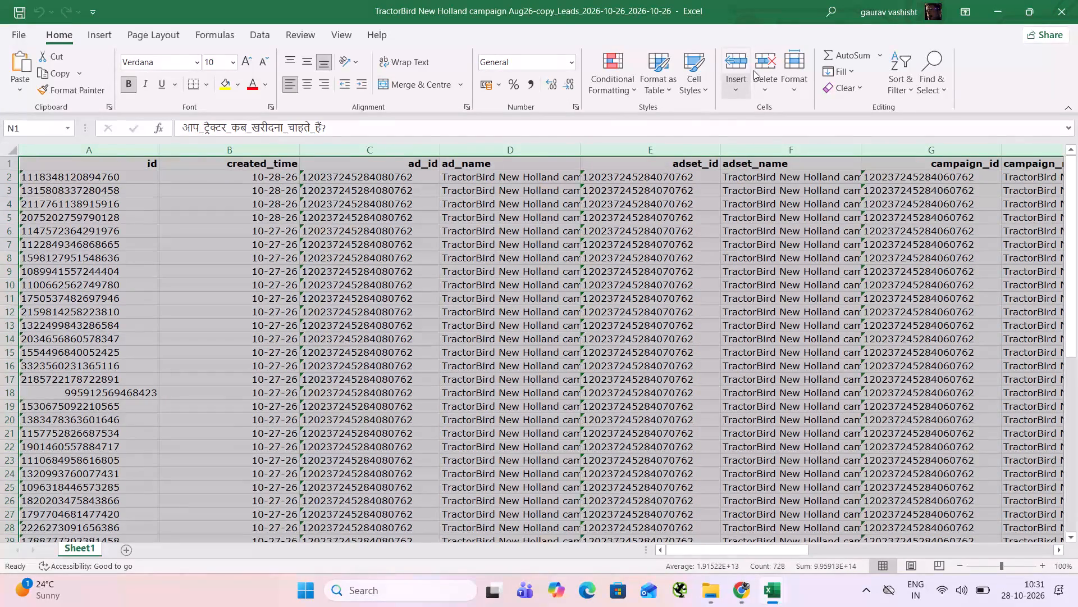
{"action": "left_click", "coordinate": [758, 61]}
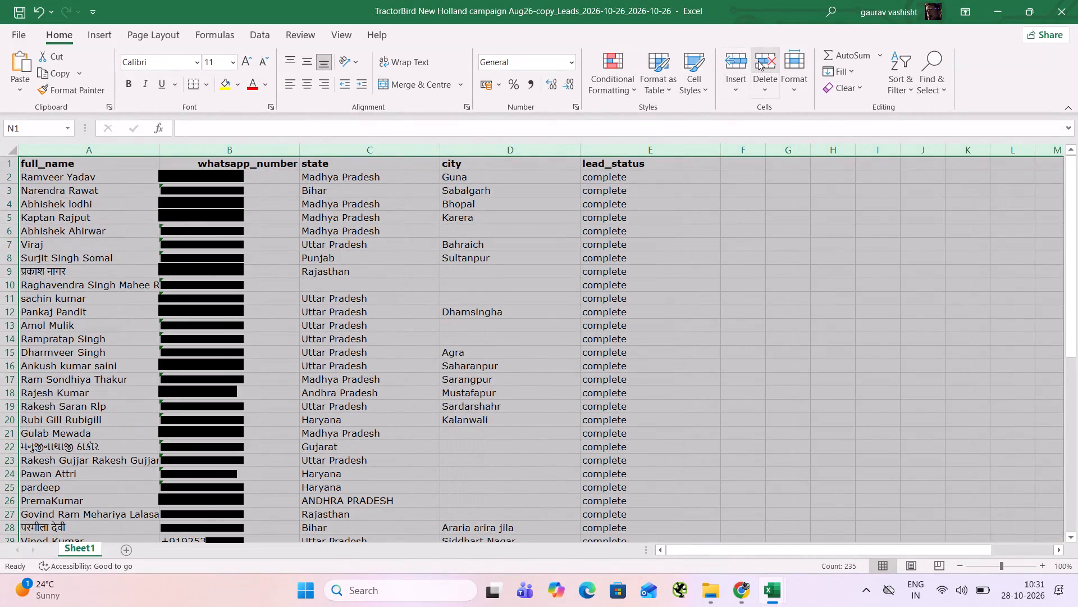
{"action": "left_click", "coordinate": [622, 146]}
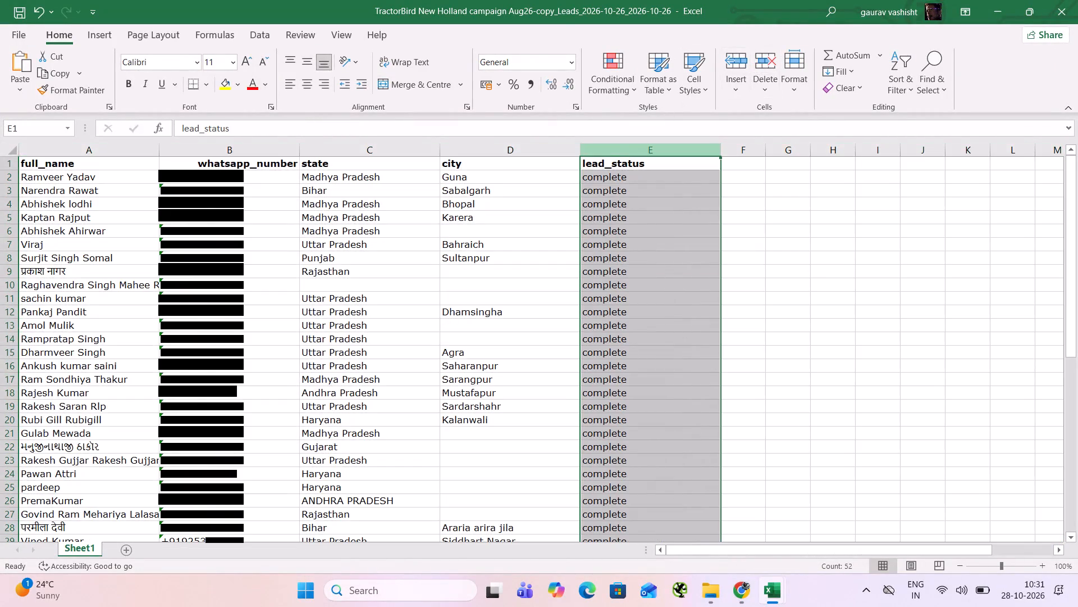
{"action": "left_click", "coordinate": [760, 63]}
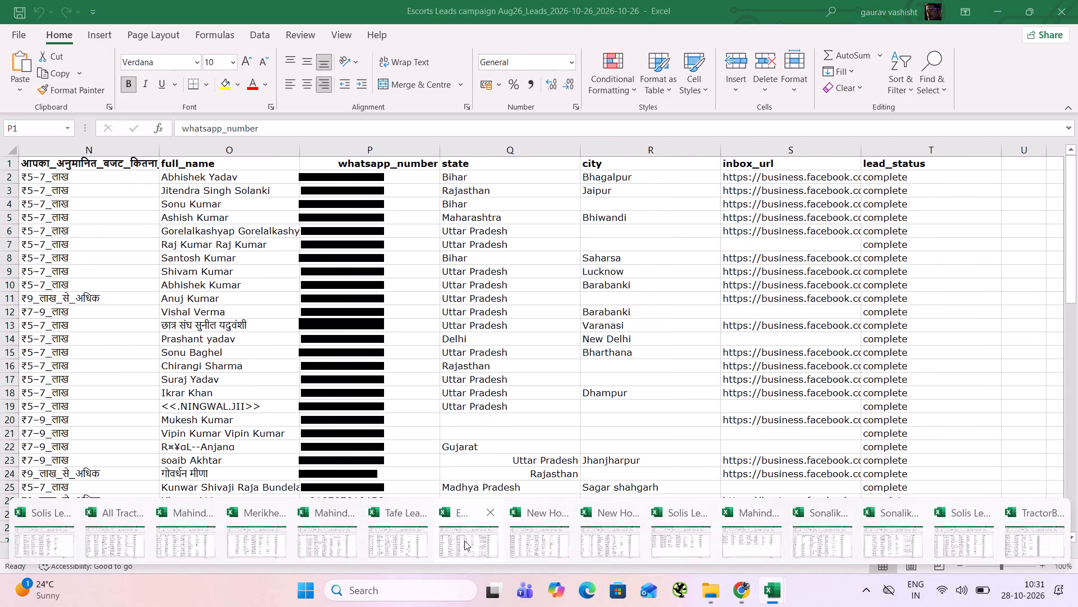
In the Escorts Leads campaign Aug26 workbook, delete the inbox_url and lead_status columns.
{"action": "left_click", "coordinate": [464, 541]}
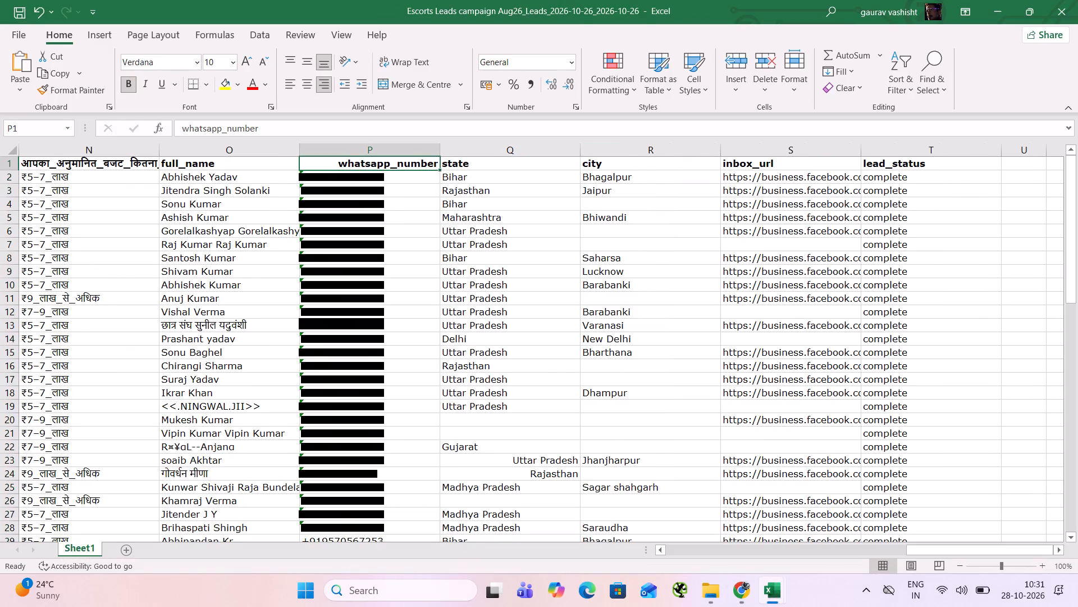
{"action": "left_click", "coordinate": [828, 136]}
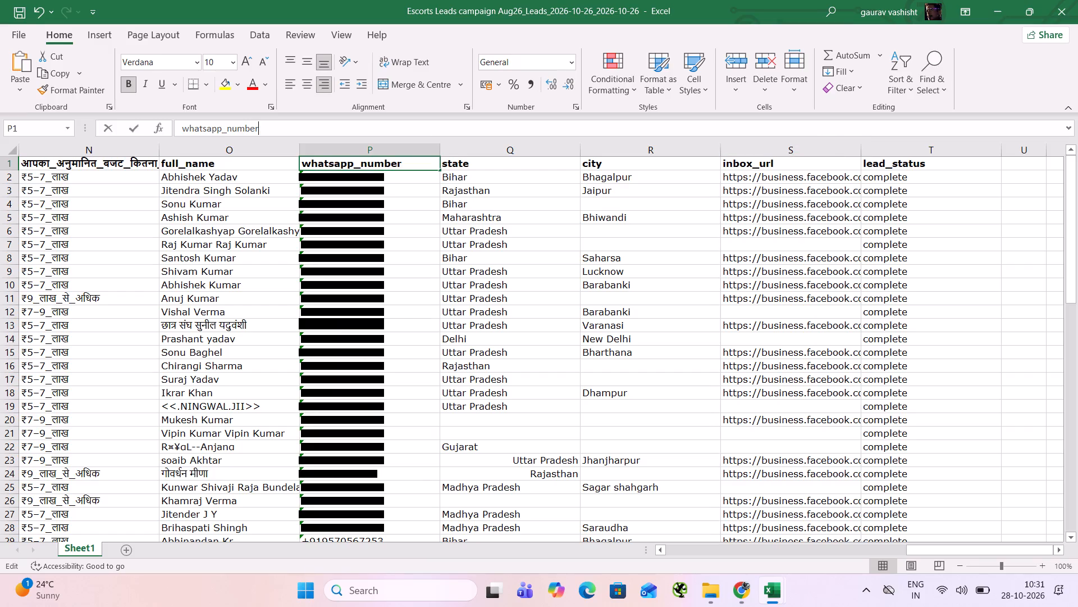
{"action": "left_click", "coordinate": [827, 144]}
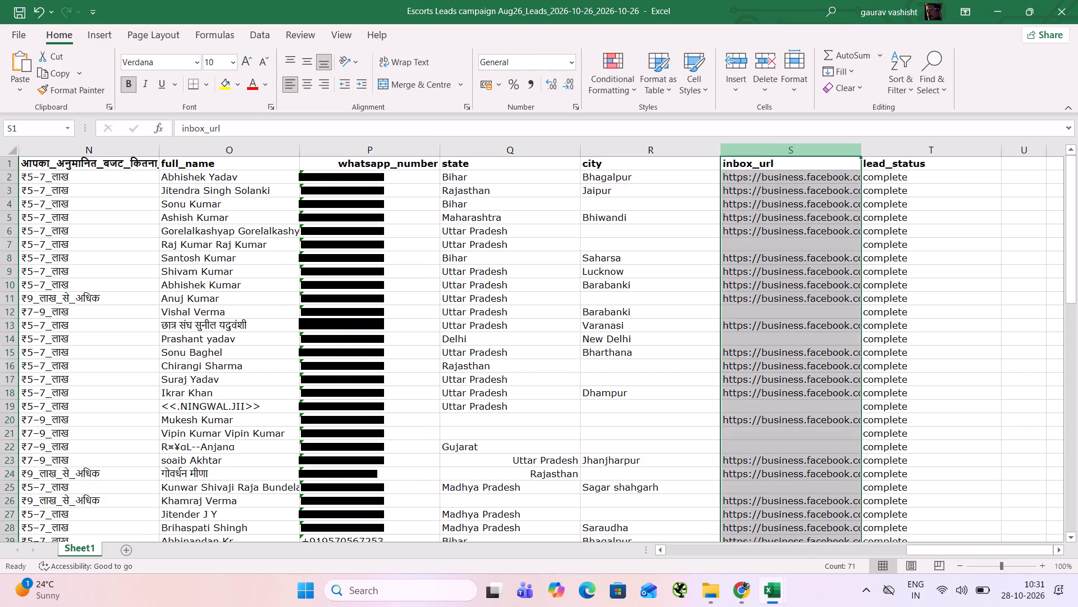
{"action": "left_click_drag", "start_coordinate": [825, 143], "coordinate": [885, 146]}
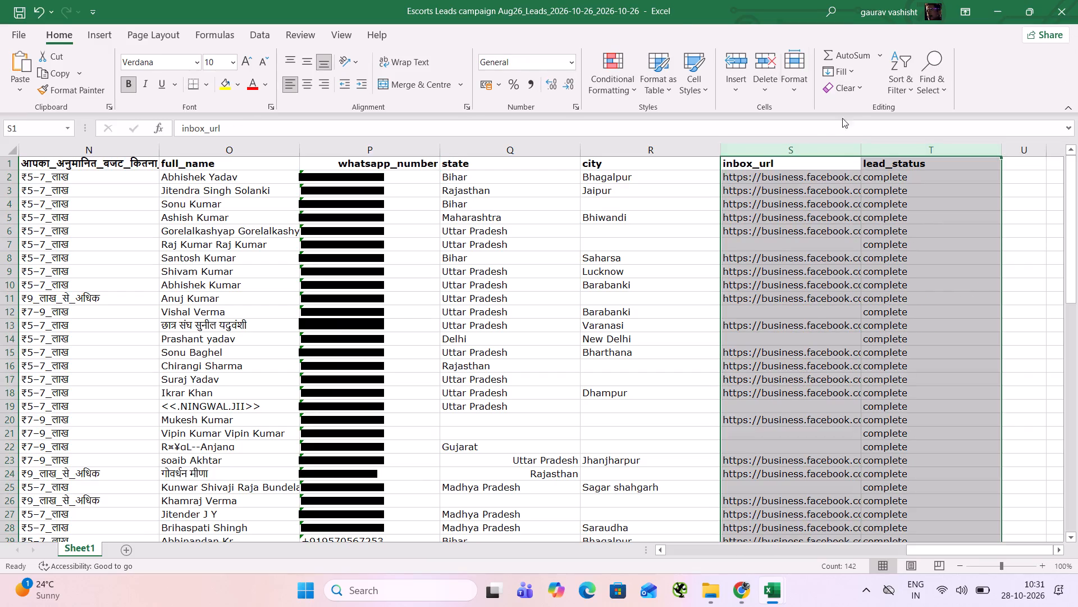
{"action": "left_click", "coordinate": [753, 59]}
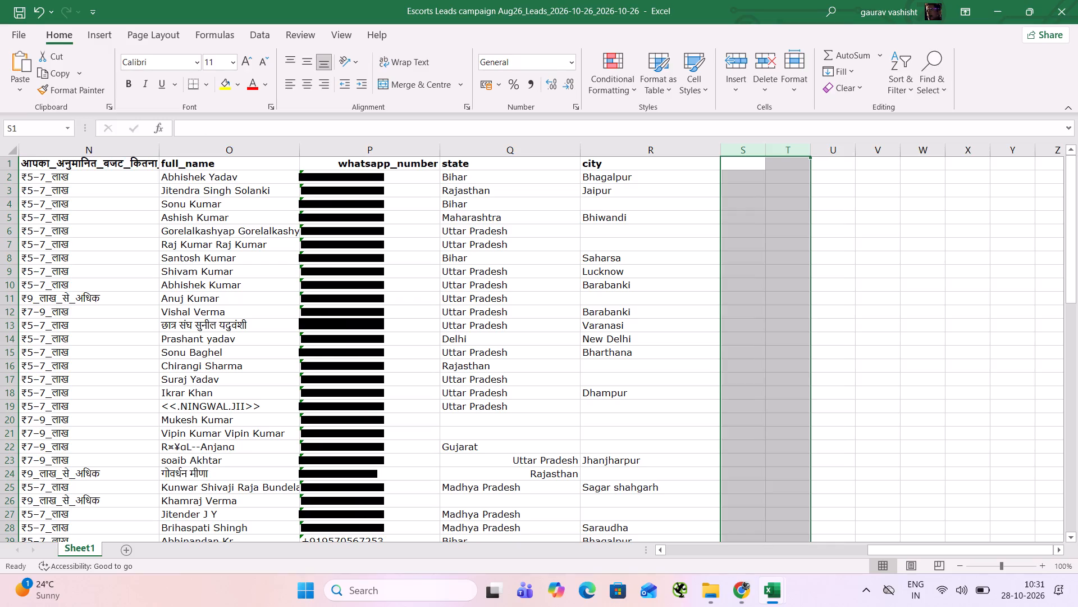
Delete columns A to N of the Escorts sheet, from id through the budget question before full_name.
{"action": "left_click_drag", "start_coordinate": [140, 150], "coordinate": [0, 157]}
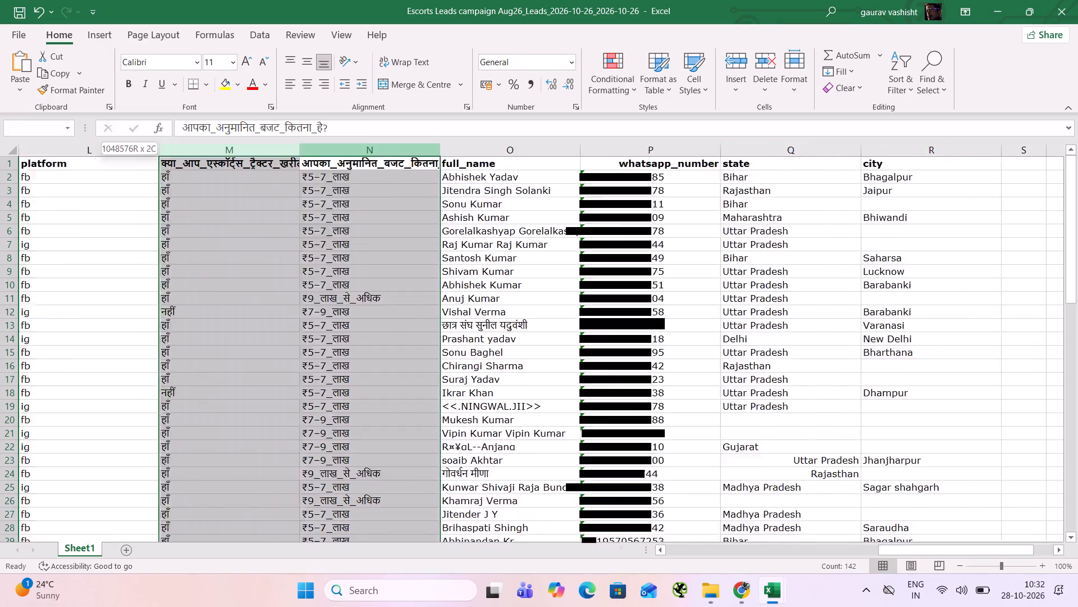
{"action": "left_click_drag", "start_coordinate": [0, 157], "coordinate": [0, 158]}
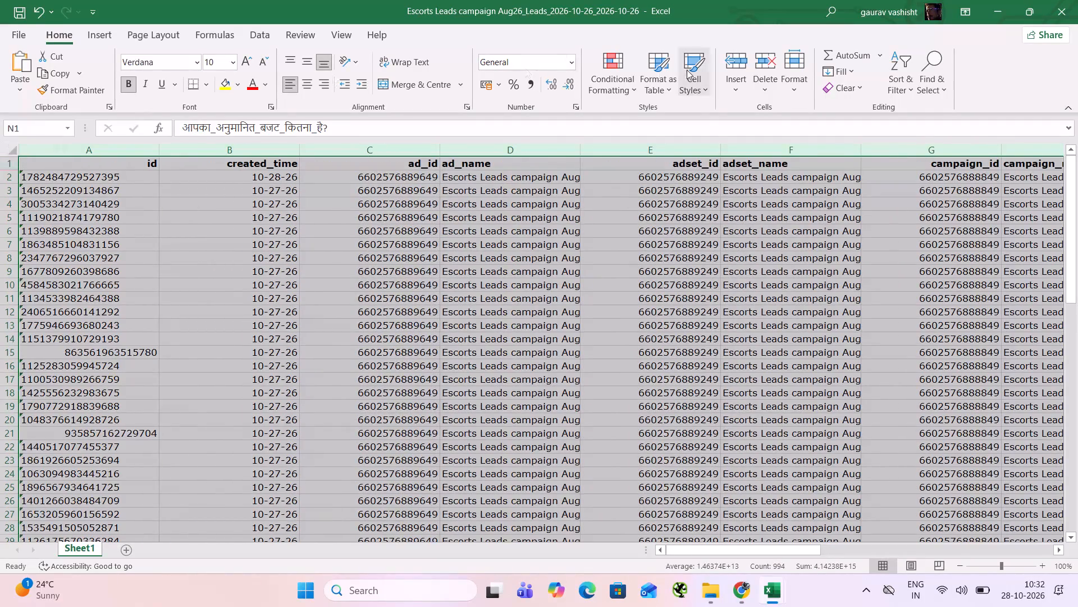
{"action": "left_click", "coordinate": [767, 48]}
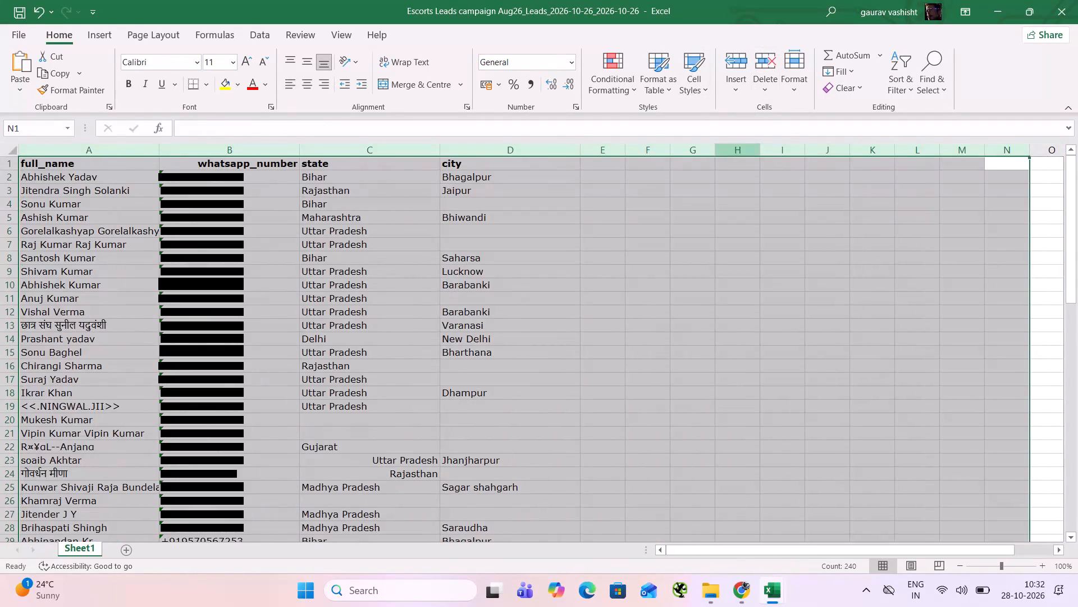
{"action": "left_click", "coordinate": [611, 175]}
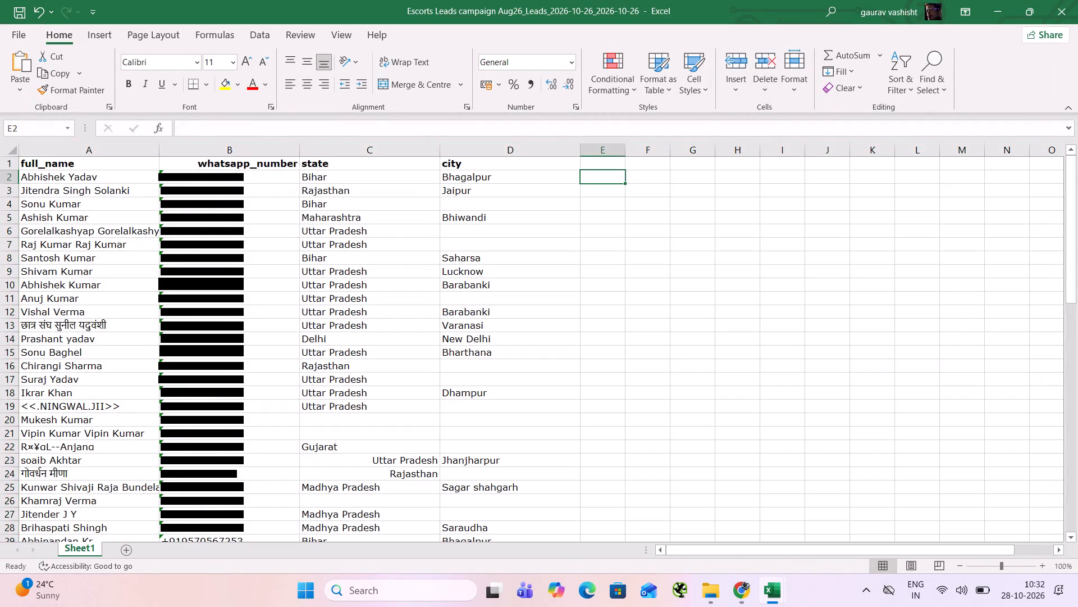
Copy name, number, state and city (O2:R103) from the All Tractor 15 Aug26 workbook and paste them below the Escorts leads at A72.
{"action": "left_click", "coordinate": [268, 353]}
{"action": "key", "text": "ctrl+Down"}
{"action": "key", "text": "ctrl+Left"}
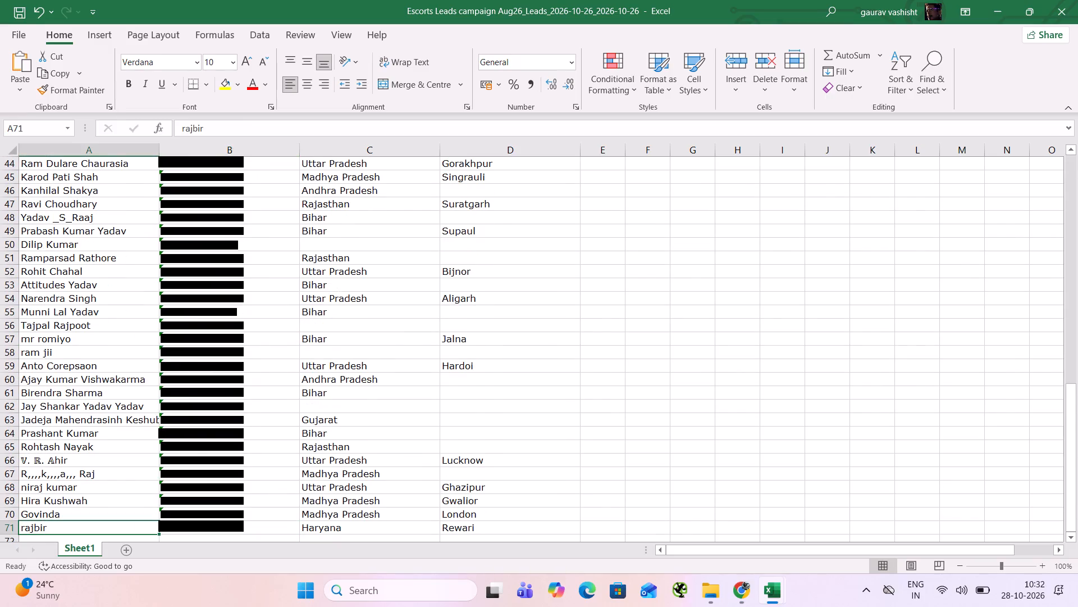
{"action": "key", "text": "ctrl+Down"}
{"action": "key", "text": "ctrl+Up"}
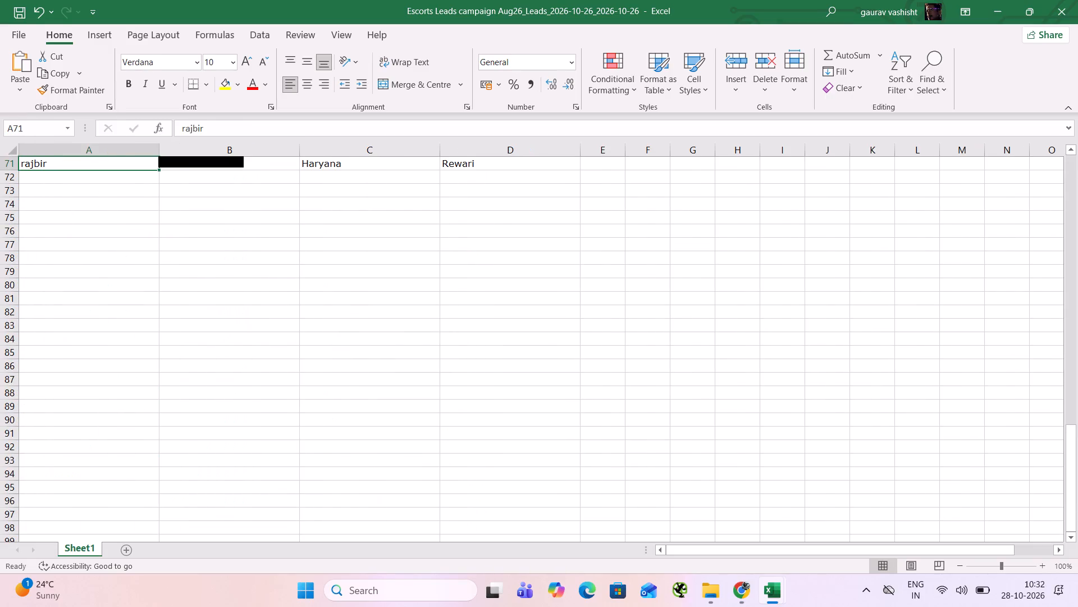
{"action": "key", "text": "Down"}
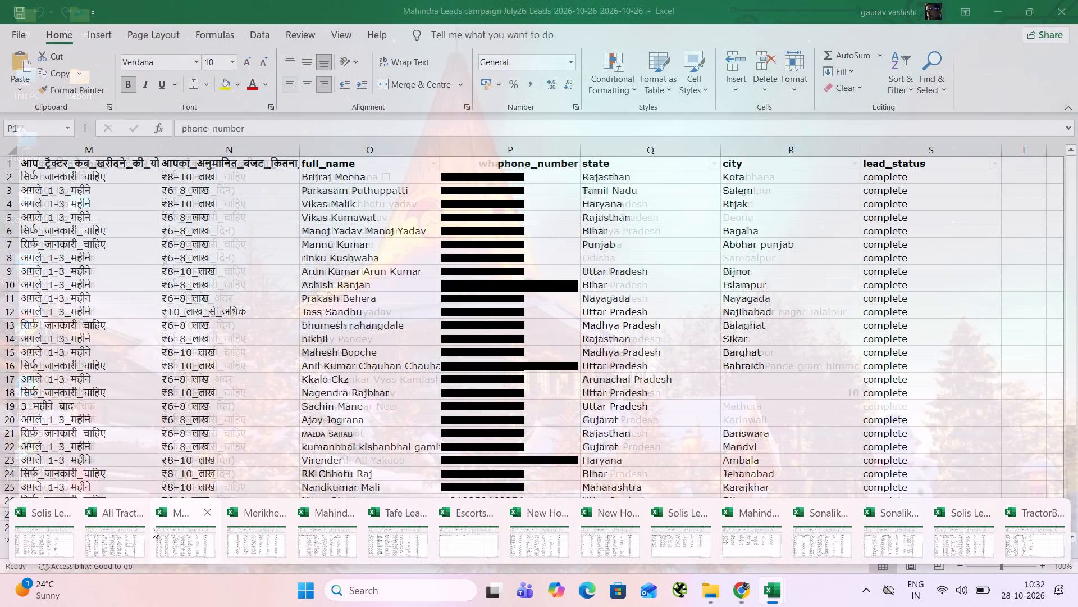
{"action": "left_click", "coordinate": [114, 540]}
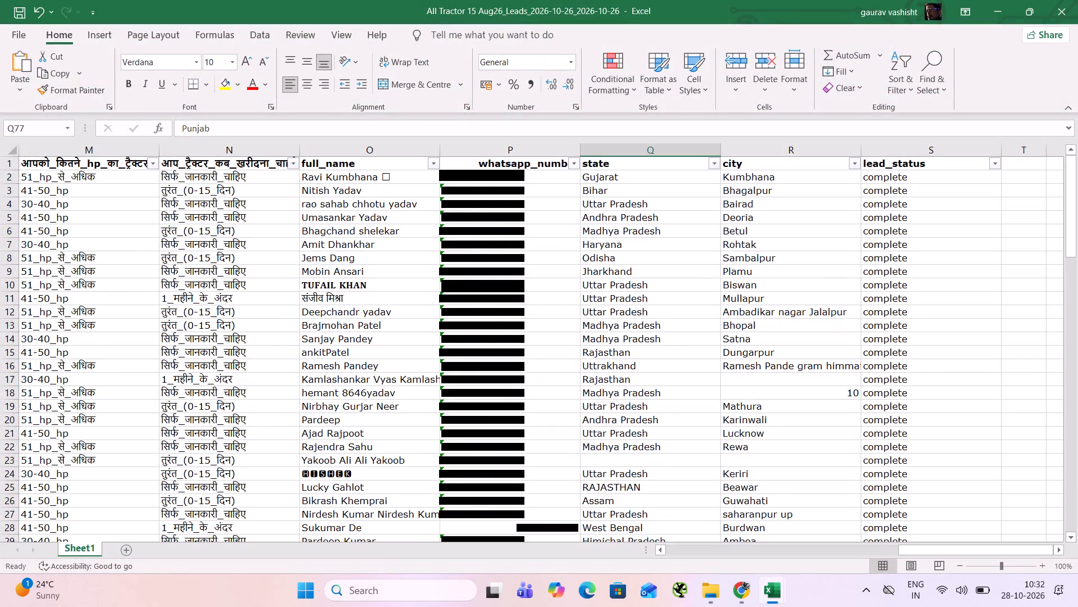
{"action": "left_click_drag", "start_coordinate": [375, 177], "coordinate": [754, 606]}
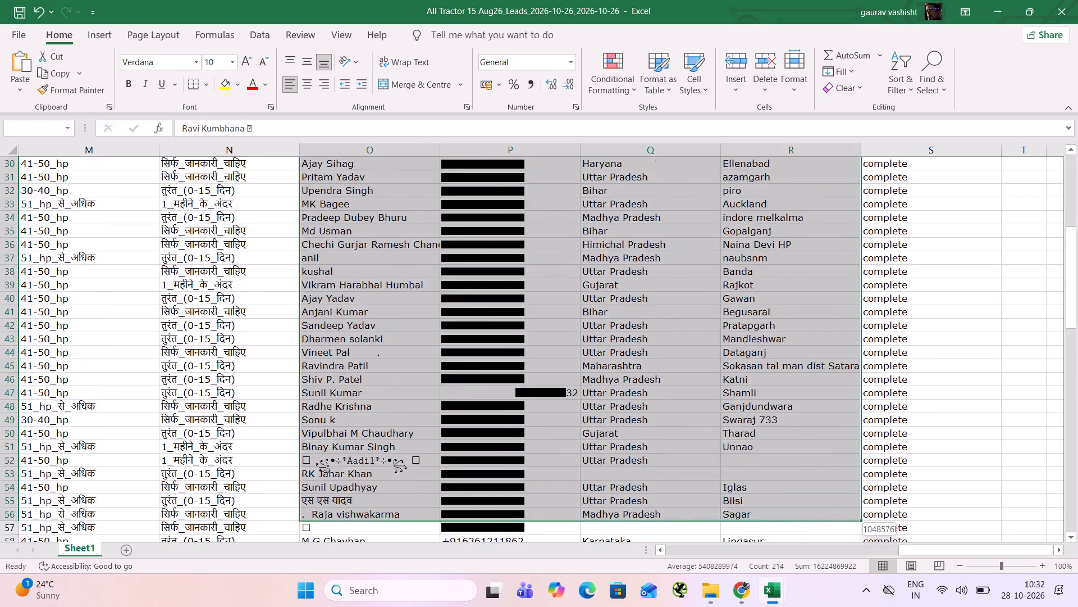
{"action": "left_click_drag", "start_coordinate": [754, 606], "coordinate": [755, 586]}
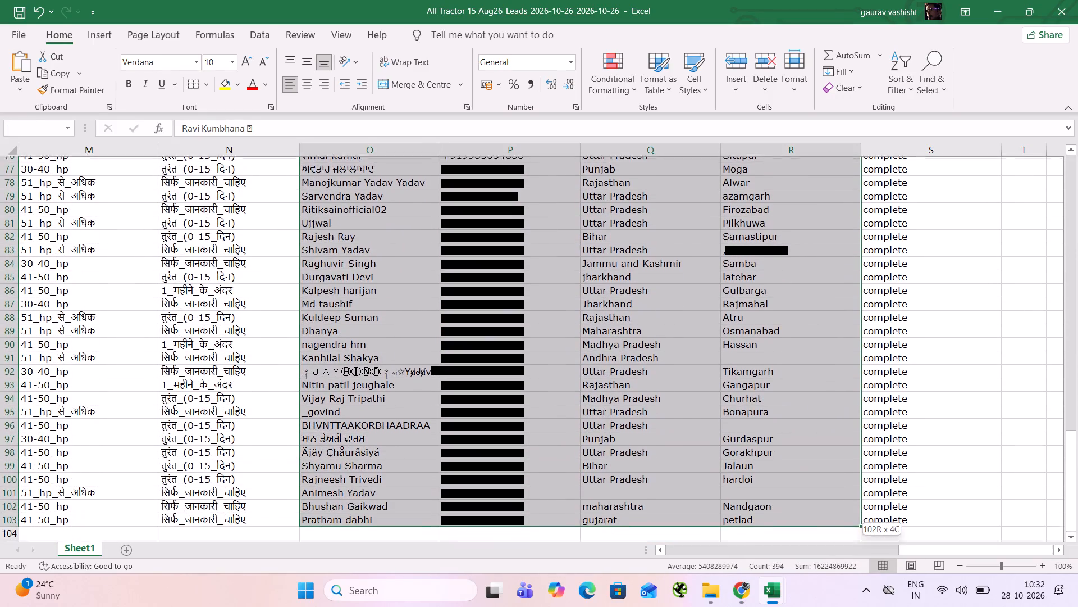
{"action": "left_click_drag", "start_coordinate": [755, 586], "coordinate": [771, 493]}
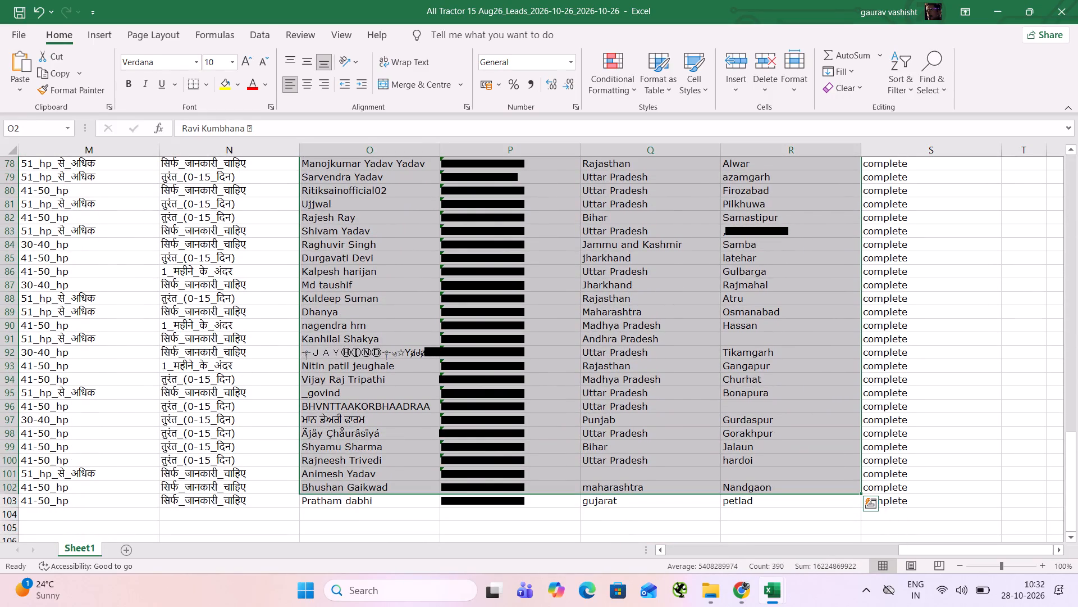
{"action": "key", "text": "shift+Down"}
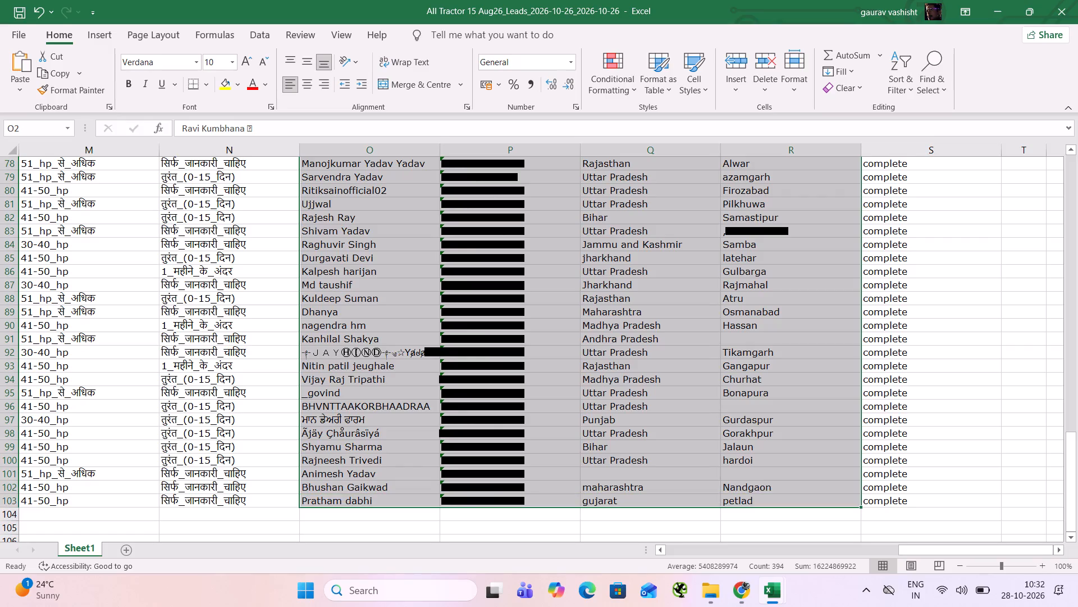
{"action": "right_click", "coordinate": [634, 324]}
{"action": "left_click_drag", "start_coordinate": [707, 186], "coordinate": [699, 200]}
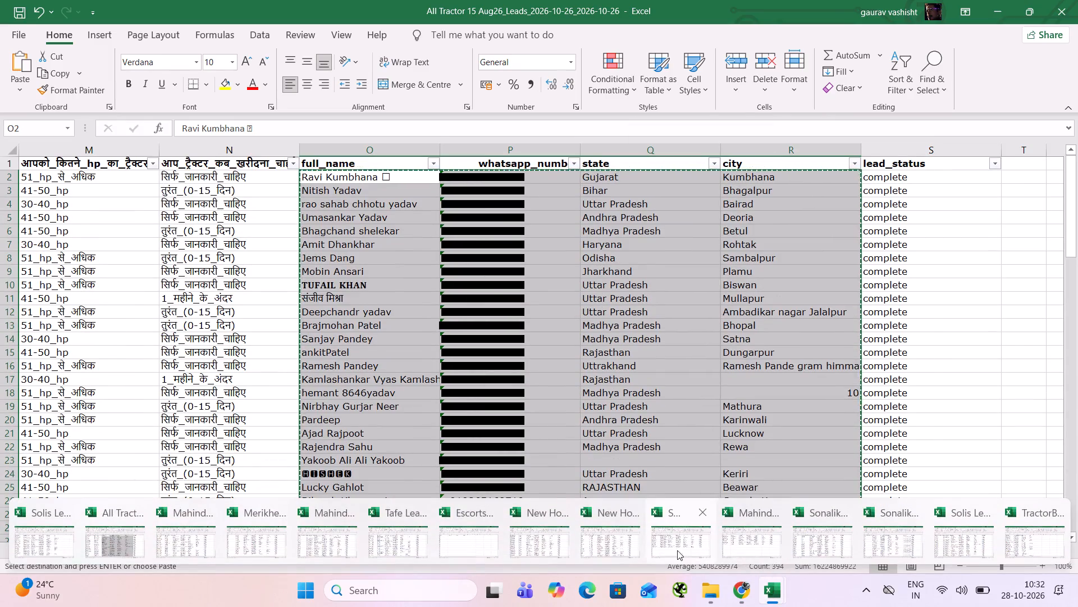
{"action": "left_click", "coordinate": [463, 535]}
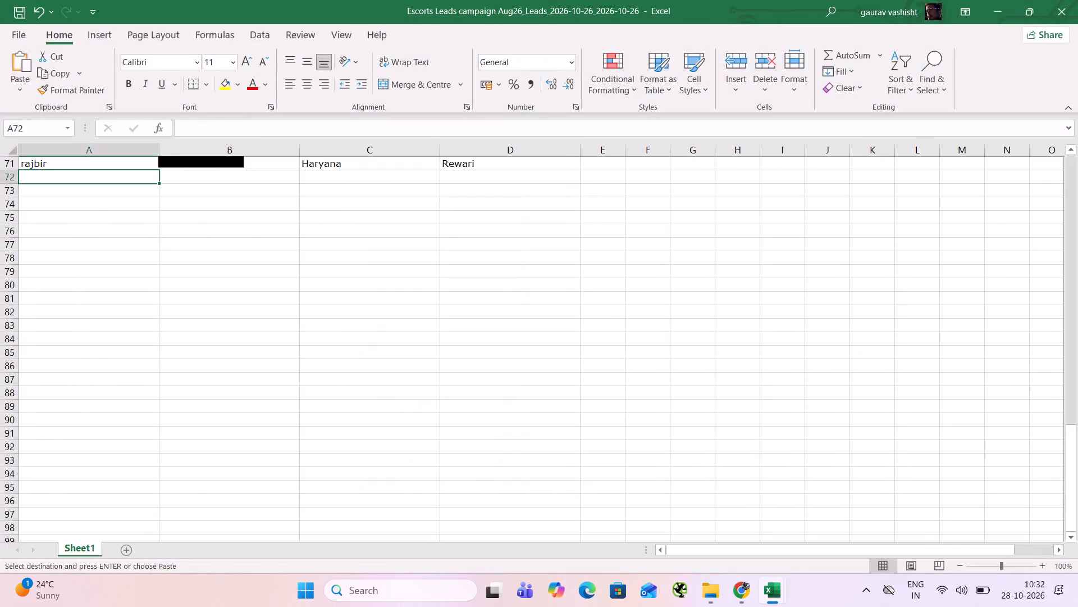
{"action": "right_click", "coordinate": [103, 179]}
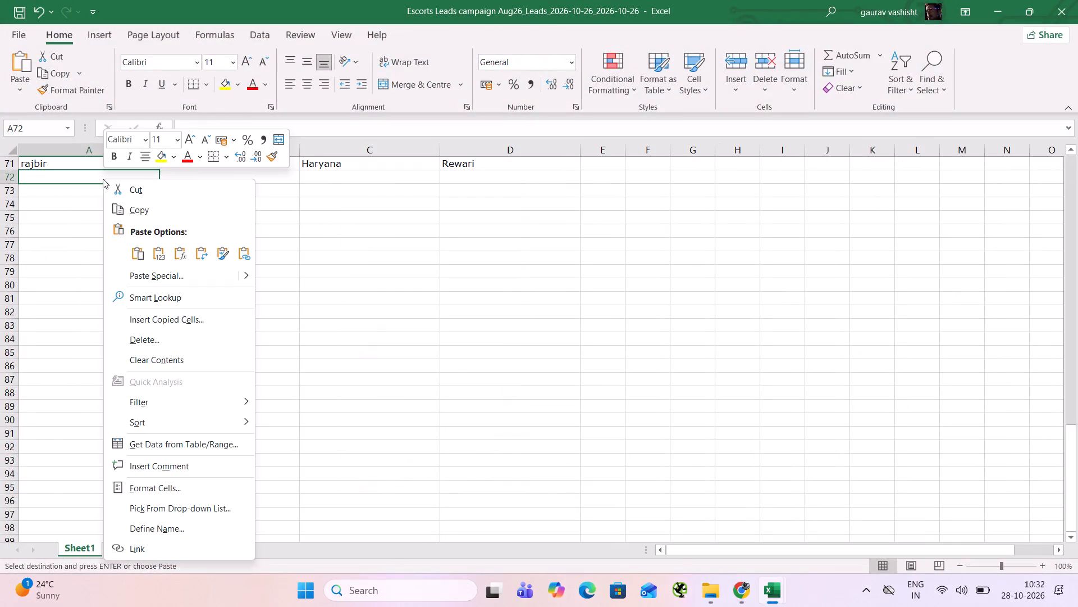
{"action": "left_click", "coordinate": [131, 250]}
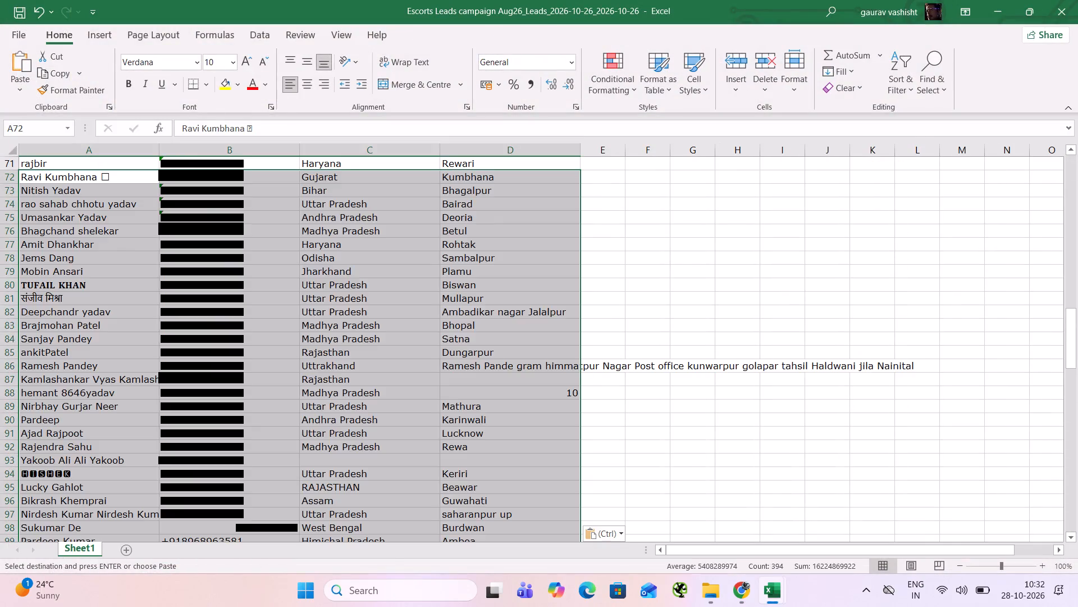
Copy name, phone, state and city (P2:S44) from the second Solis Leads campaign Oct1 workbook and paste them into the Escorts sheet at A174.
{"action": "key", "text": "Down"}
{"action": "key", "text": "ctrl+Down"}
{"action": "key", "text": "ctrl+Down"}
{"action": "key", "text": "ctrl+Up"}
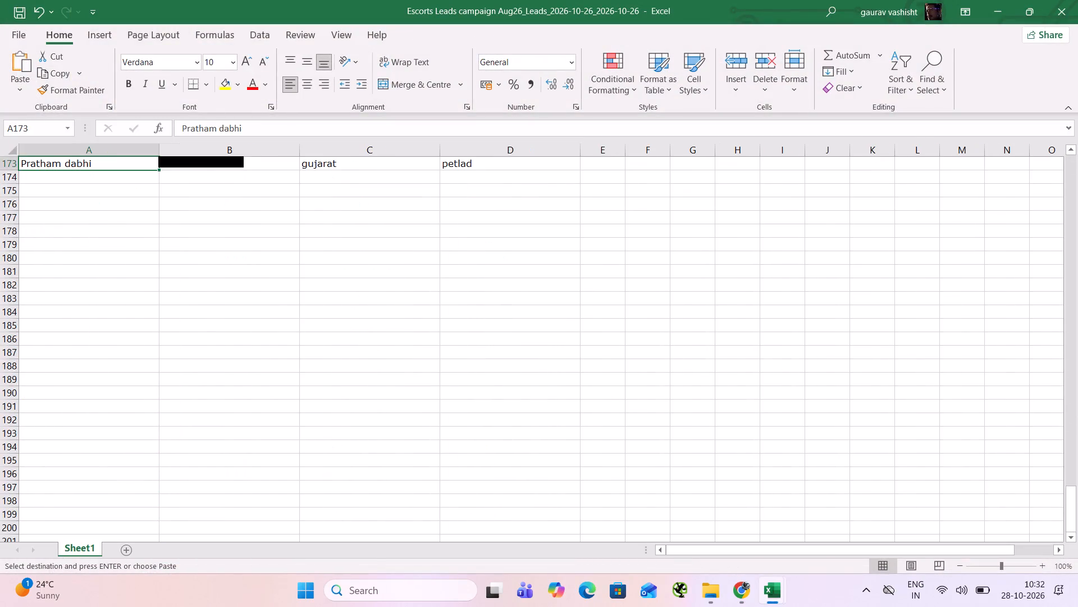
{"action": "key", "text": "Down"}
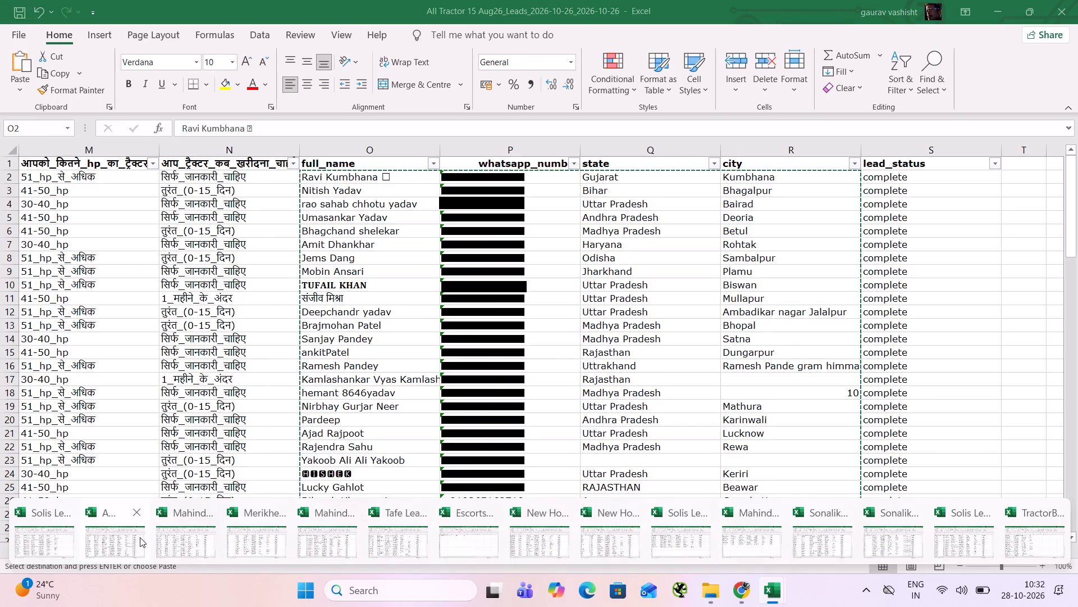
{"action": "left_click", "coordinate": [45, 538]}
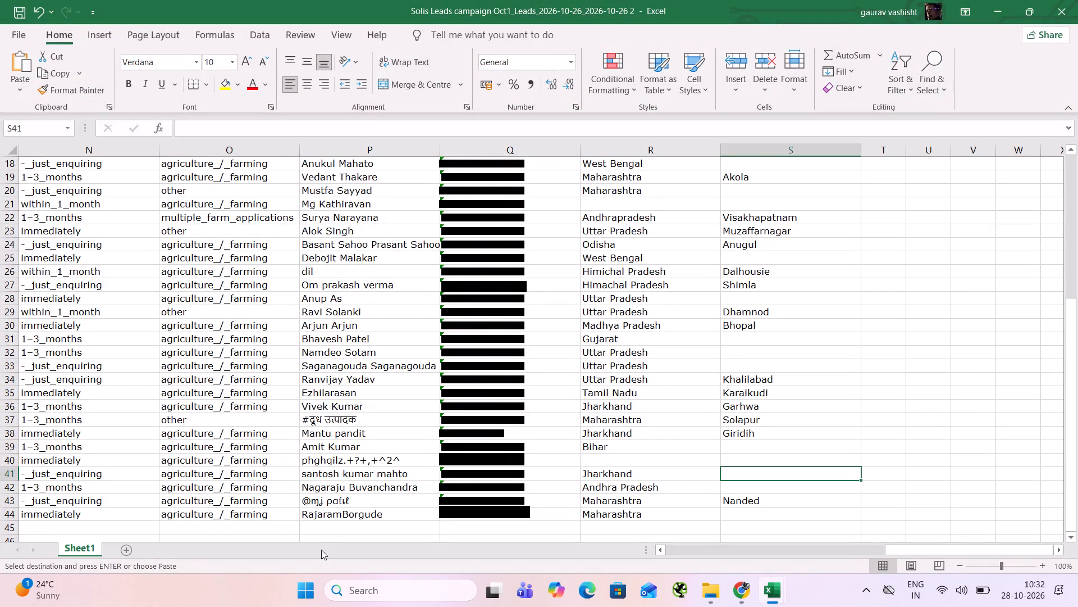
{"action": "left_click_drag", "start_coordinate": [351, 514], "coordinate": [404, 503]}
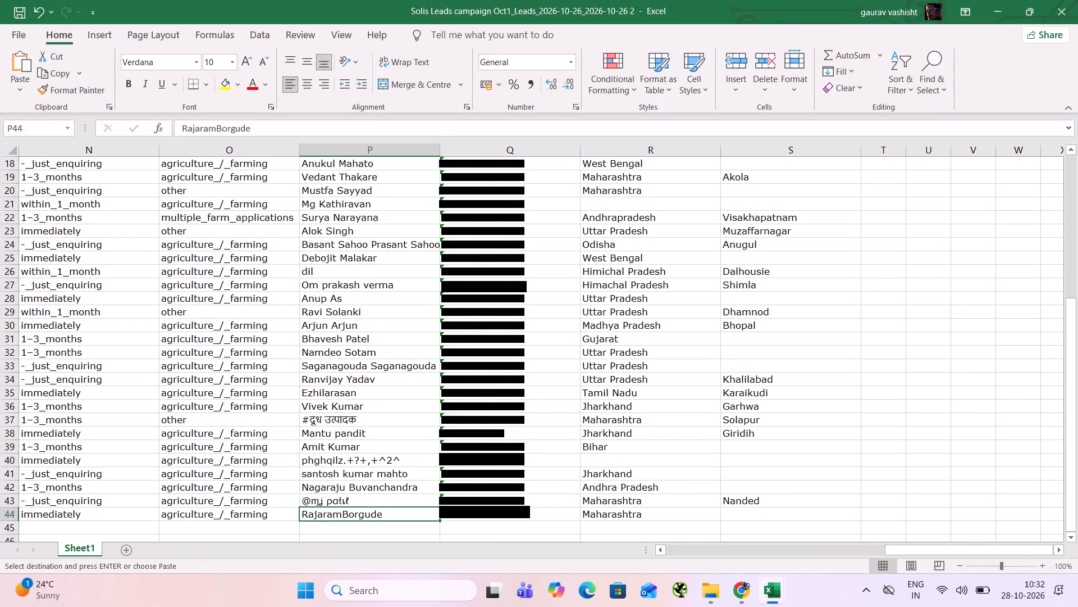
{"action": "left_click_drag", "start_coordinate": [404, 503], "coordinate": [750, 219]}
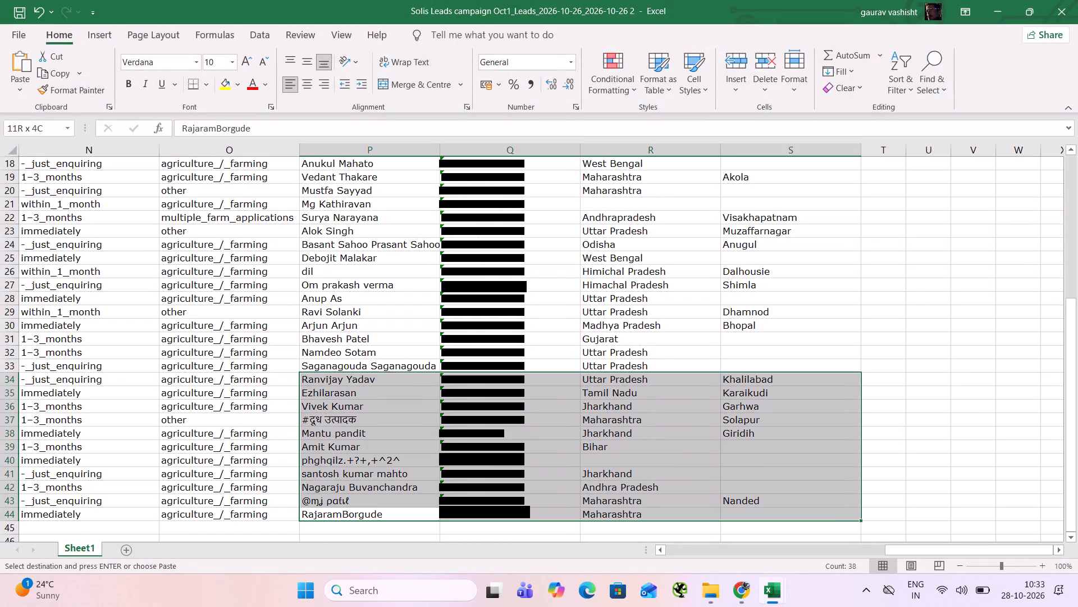
{"action": "left_click_drag", "start_coordinate": [750, 219], "coordinate": [718, 140]}
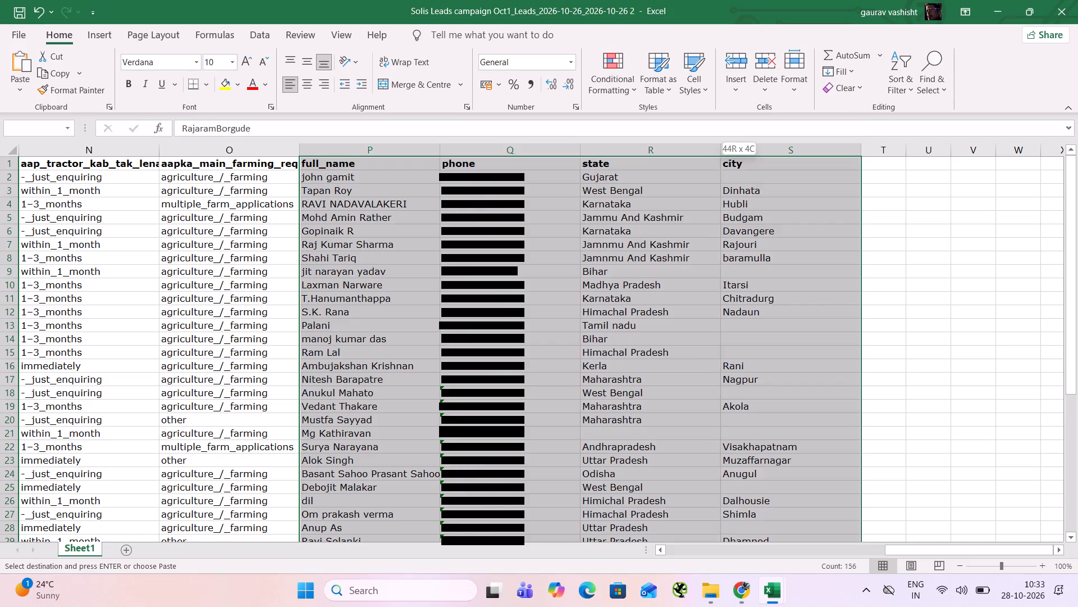
{"action": "left_click_drag", "start_coordinate": [718, 140], "coordinate": [743, 172]}
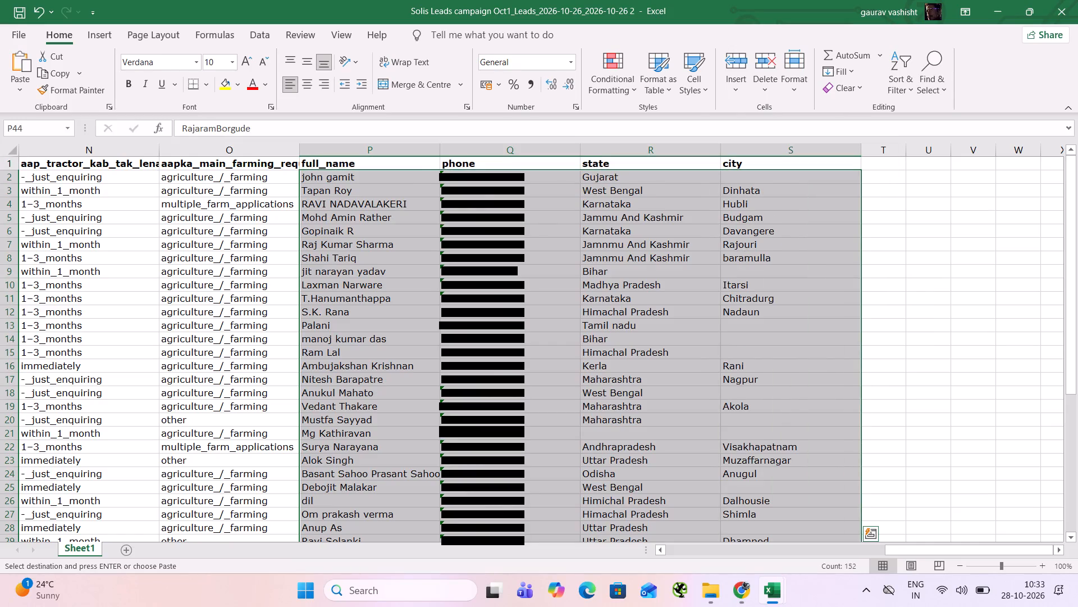
{"action": "right_click", "coordinate": [670, 207]}
{"action": "left_click", "coordinate": [703, 191]}
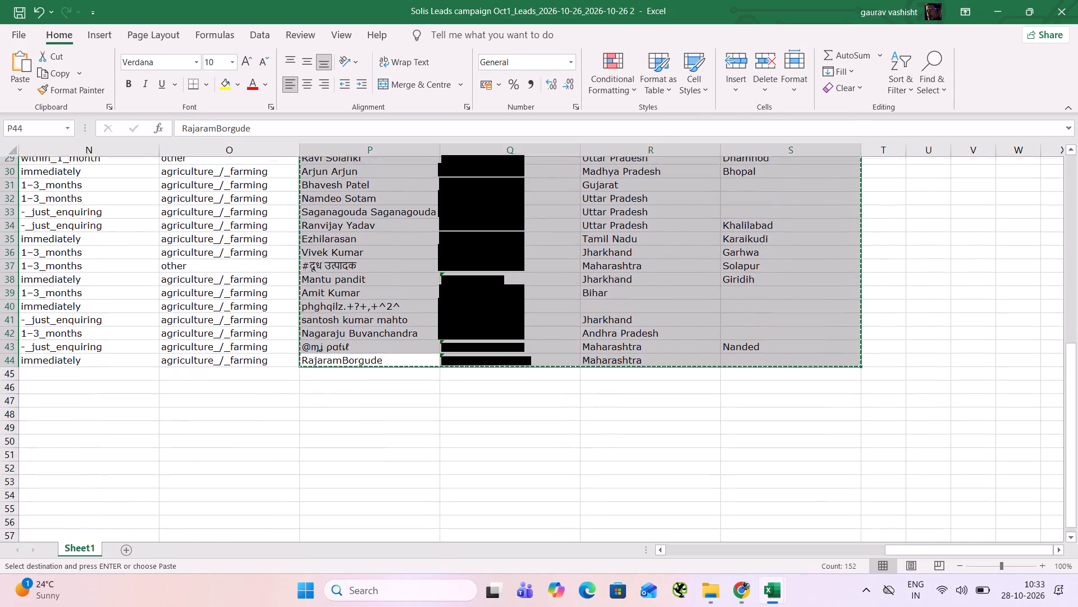
{"action": "left_click", "coordinate": [998, 0]}
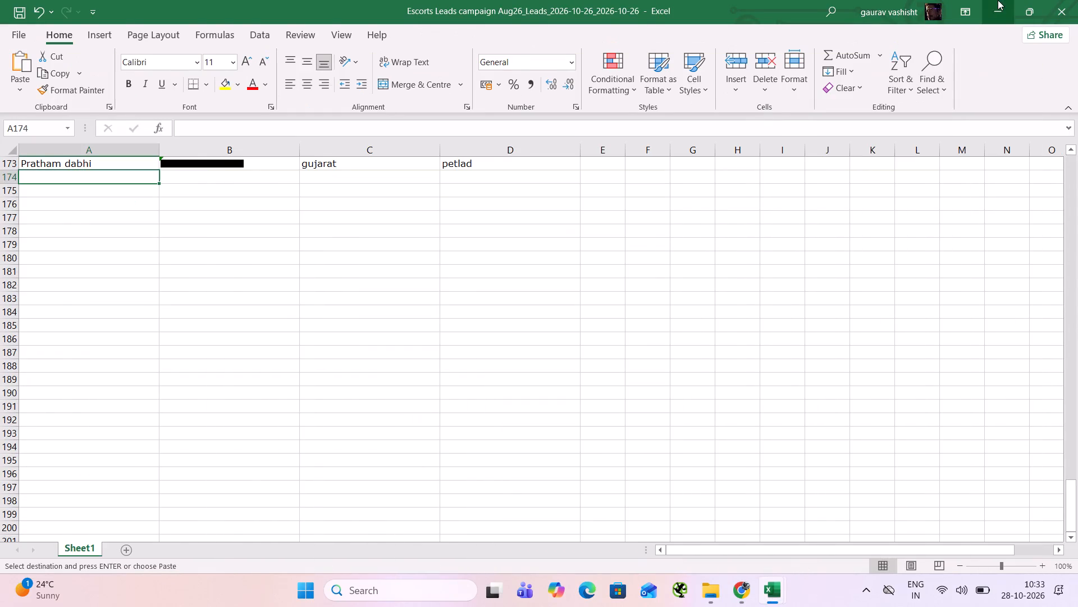
{"action": "right_click", "coordinate": [124, 180]}
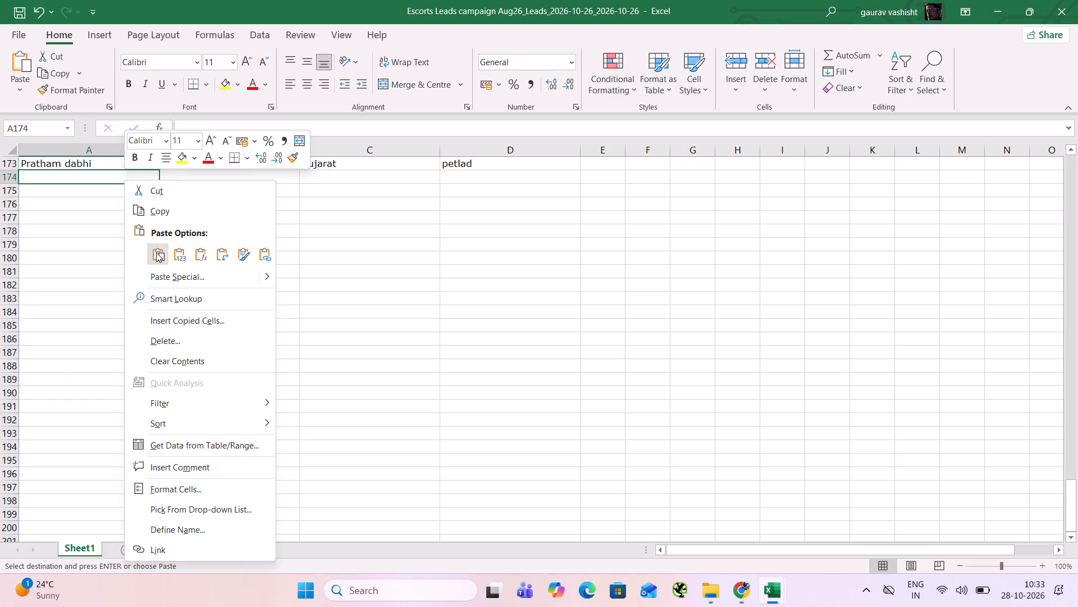
{"action": "left_click", "coordinate": [156, 252]}
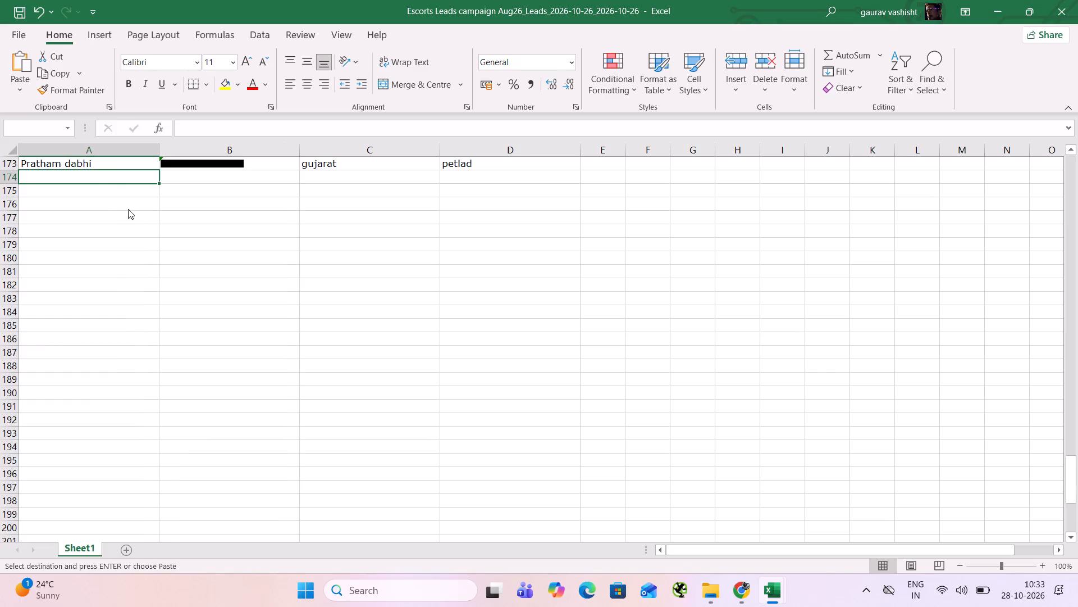
Complete the paste of the Solis name, phone, state and city rows at A174 of the Escorts sheet.
{"action": "left_click", "coordinate": [100, 176]}
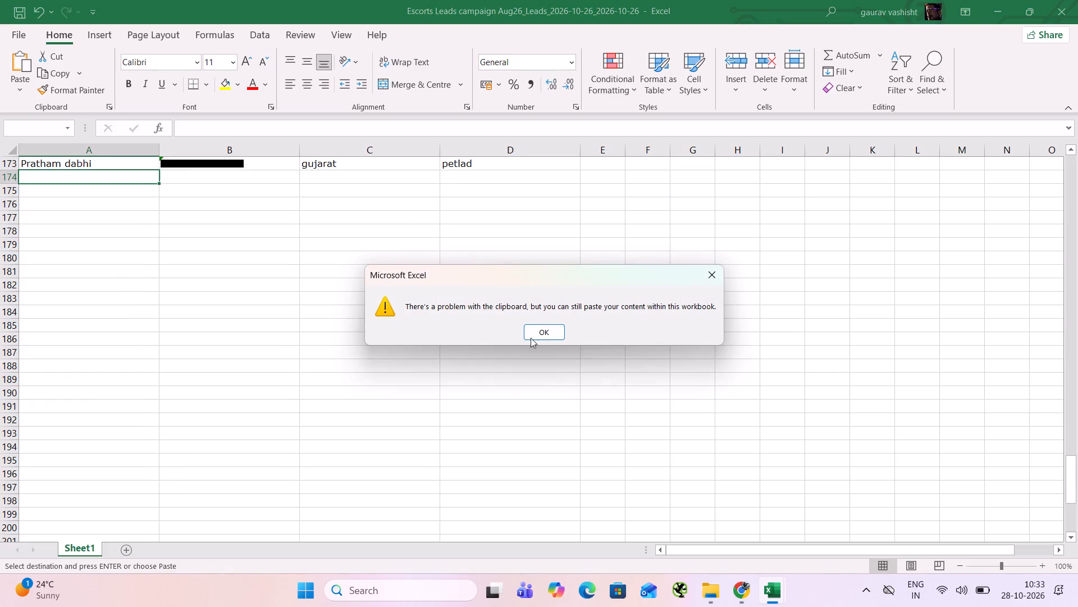
{"action": "left_click", "coordinate": [532, 325]}
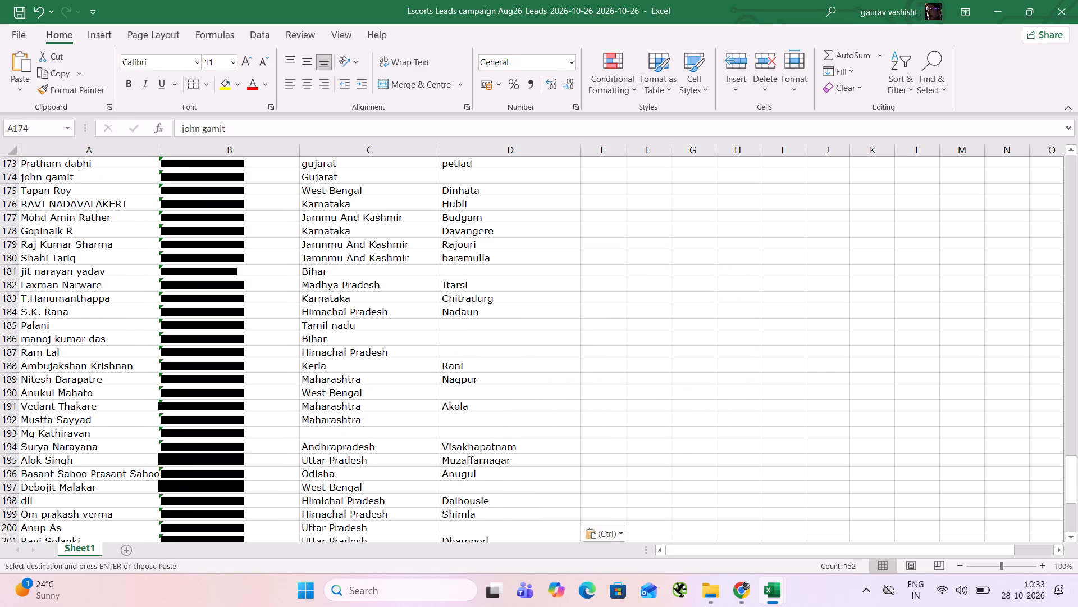
Check where the pasted leads end in column A and select the empty cell A218 below them.
{"action": "left_click", "coordinate": [56, 276]}
{"action": "left_click", "coordinate": [68, 300]}
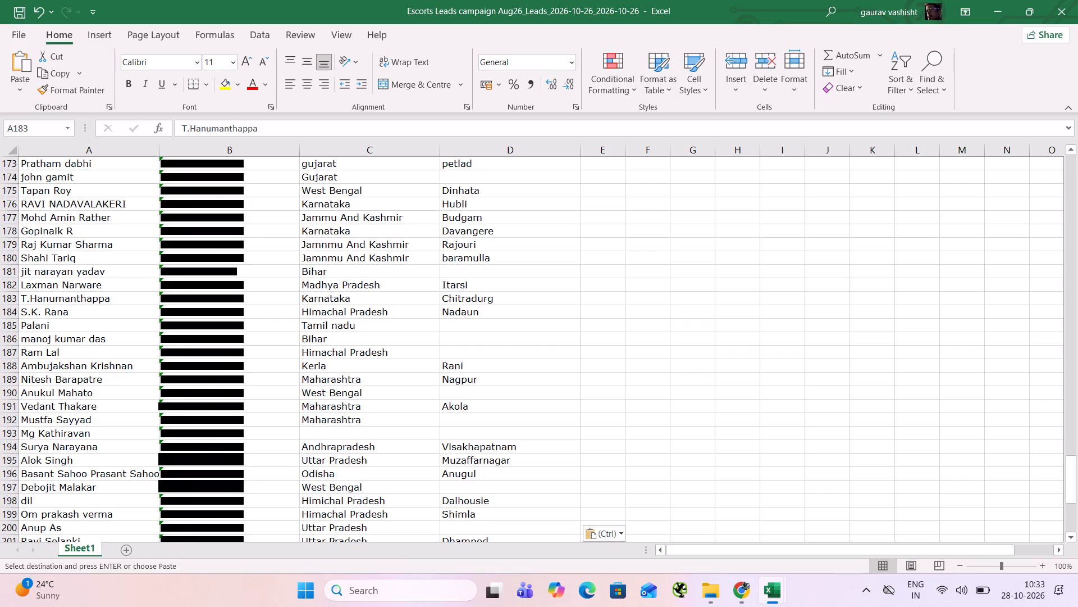
{"action": "key", "text": "ctrl+Down"}
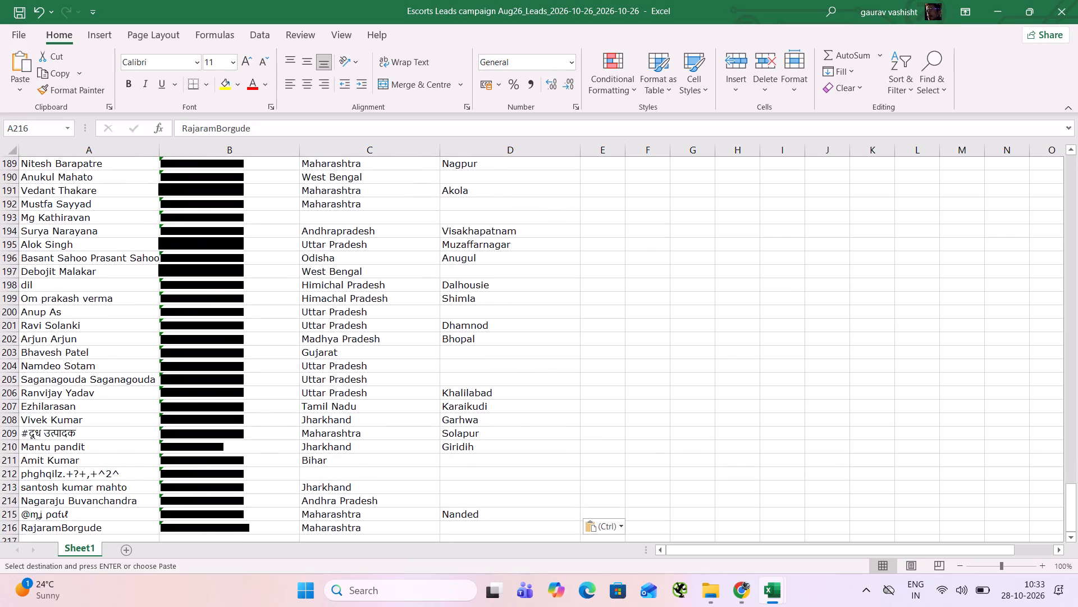
{"action": "key", "text": "ctrl+Down"}
{"action": "key", "text": "ctrl+Up"}
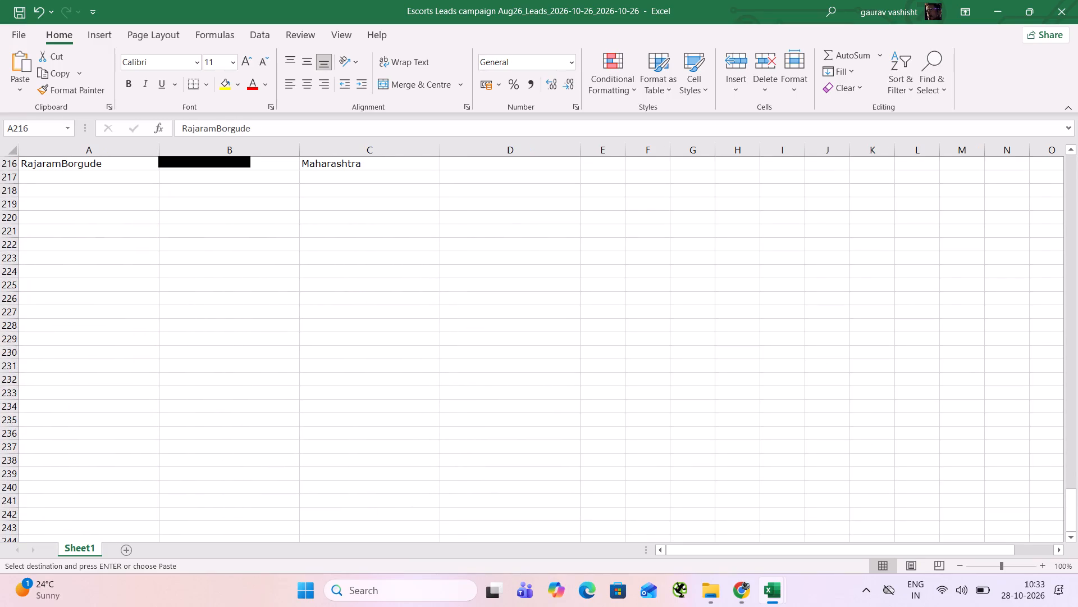
{"action": "key", "text": "Down"}
{"action": "left_click", "coordinate": [68, 300]}
{"action": "double_click", "coordinate": [88, 268]}
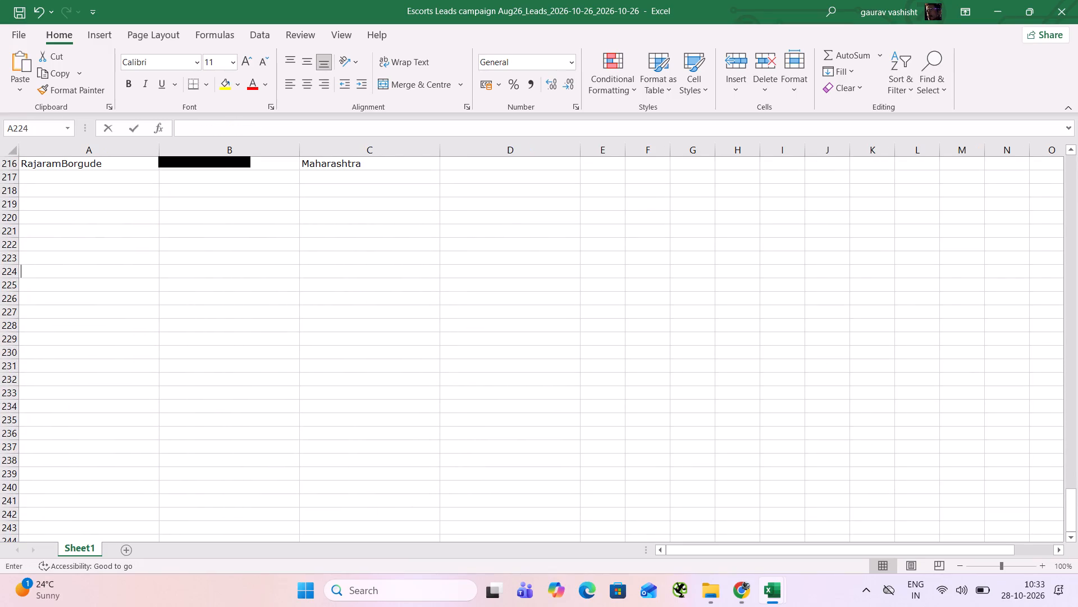
{"action": "double_click", "coordinate": [95, 217]}
{"action": "left_click", "coordinate": [106, 184]}
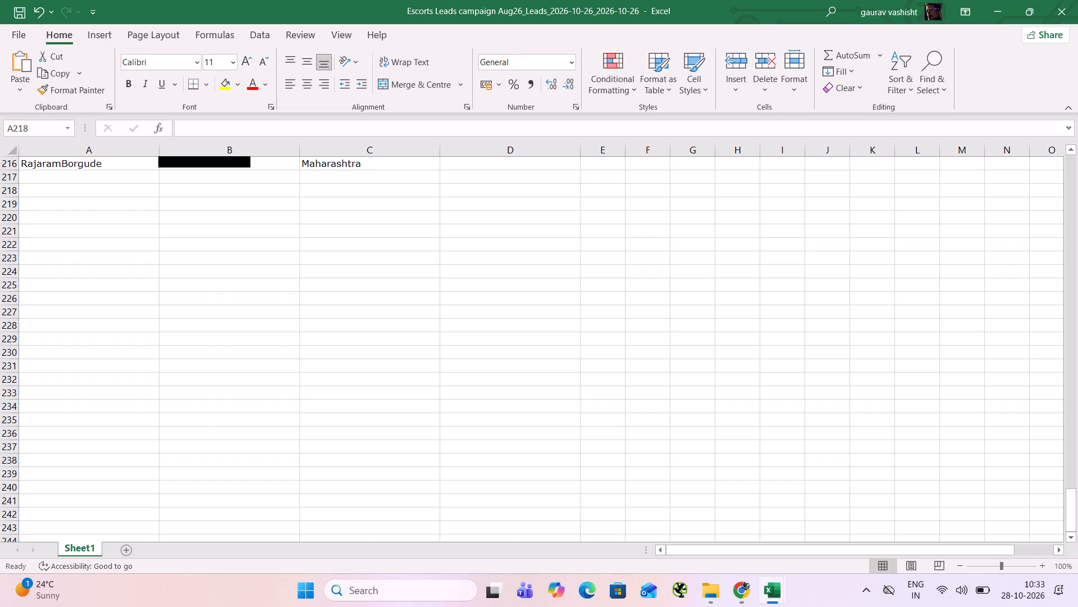
Minimise the Escorts workbook and the TractorBird New Holland workbook to get back to the other lead workbooks.
{"action": "left_click", "coordinate": [996, 0]}
{"action": "triple_click", "coordinate": [996, 0]}
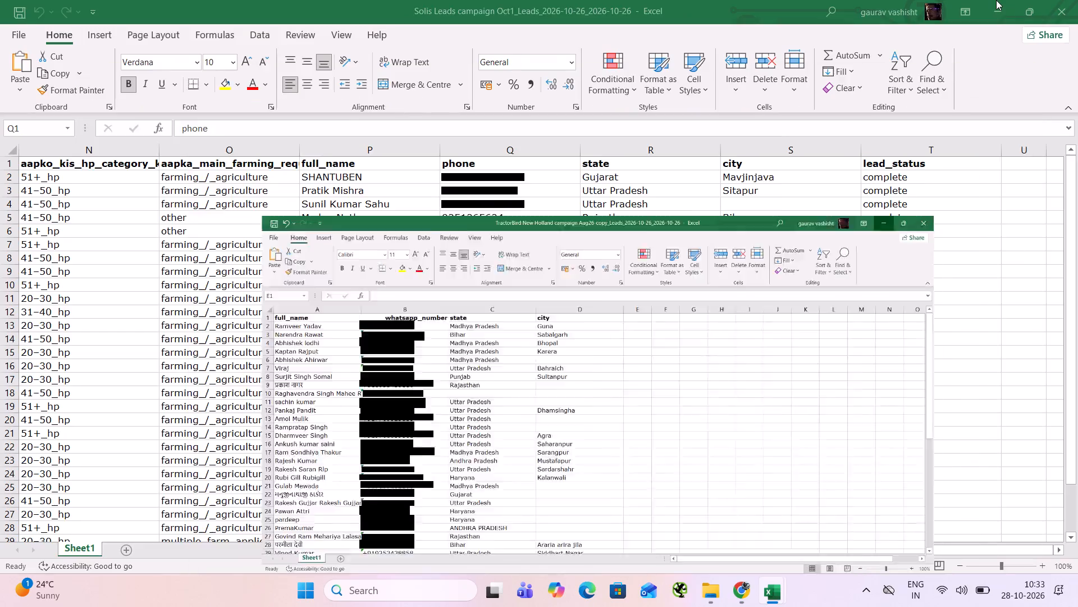
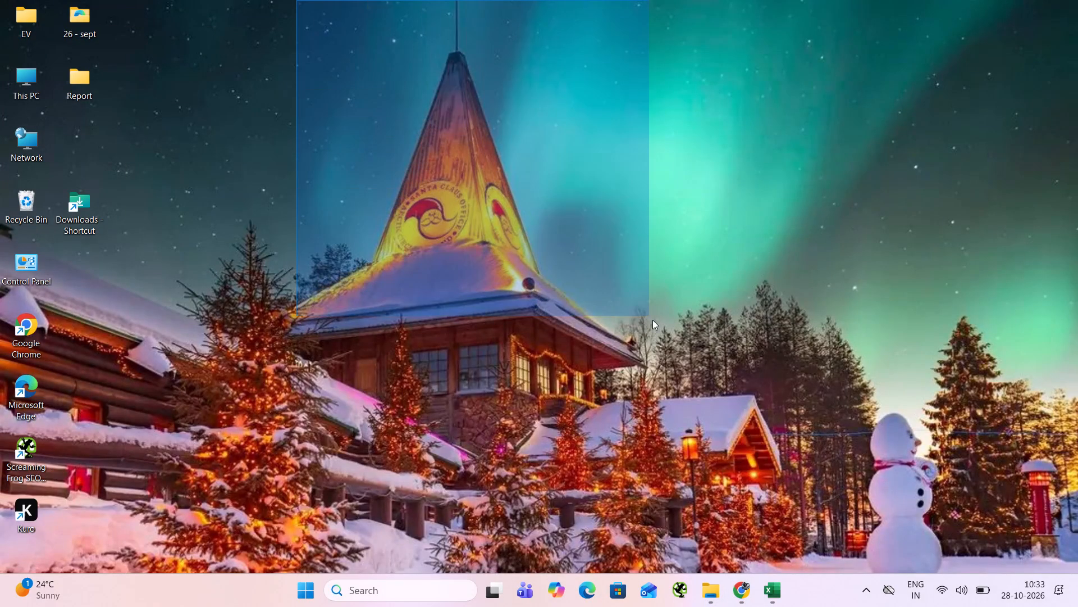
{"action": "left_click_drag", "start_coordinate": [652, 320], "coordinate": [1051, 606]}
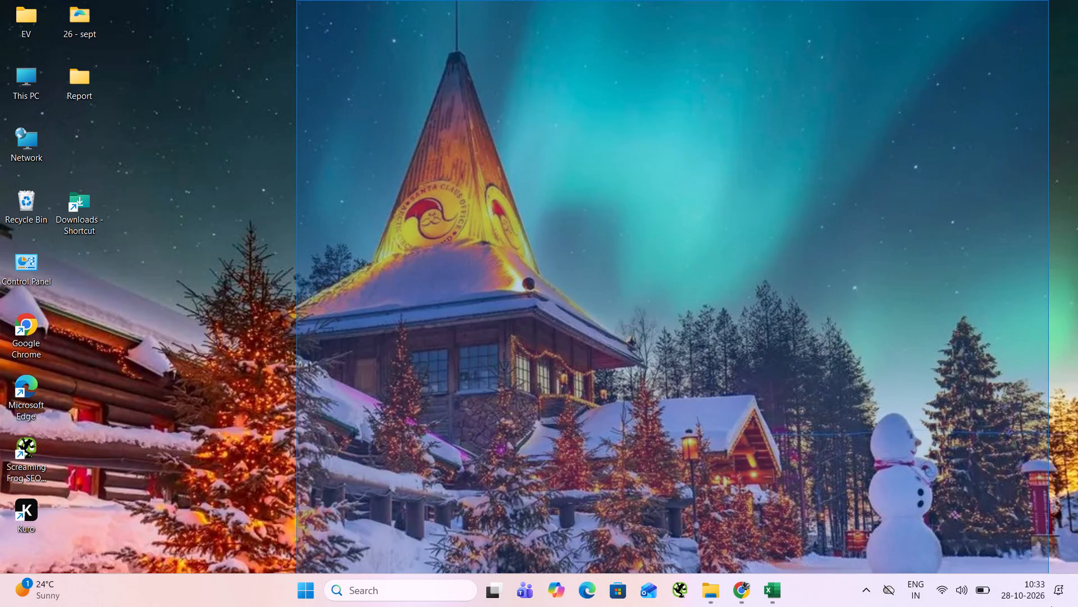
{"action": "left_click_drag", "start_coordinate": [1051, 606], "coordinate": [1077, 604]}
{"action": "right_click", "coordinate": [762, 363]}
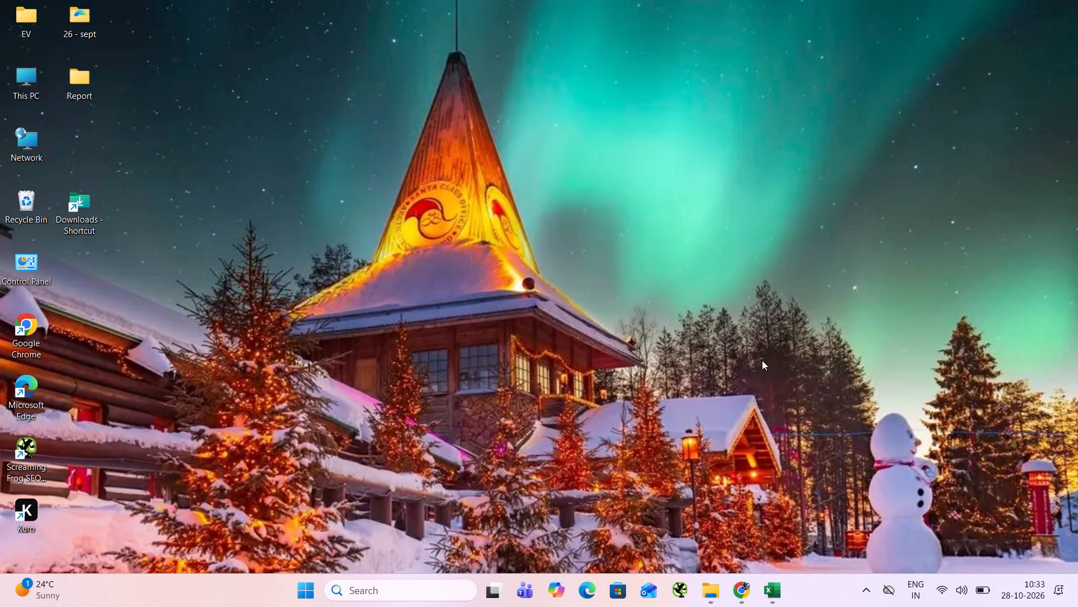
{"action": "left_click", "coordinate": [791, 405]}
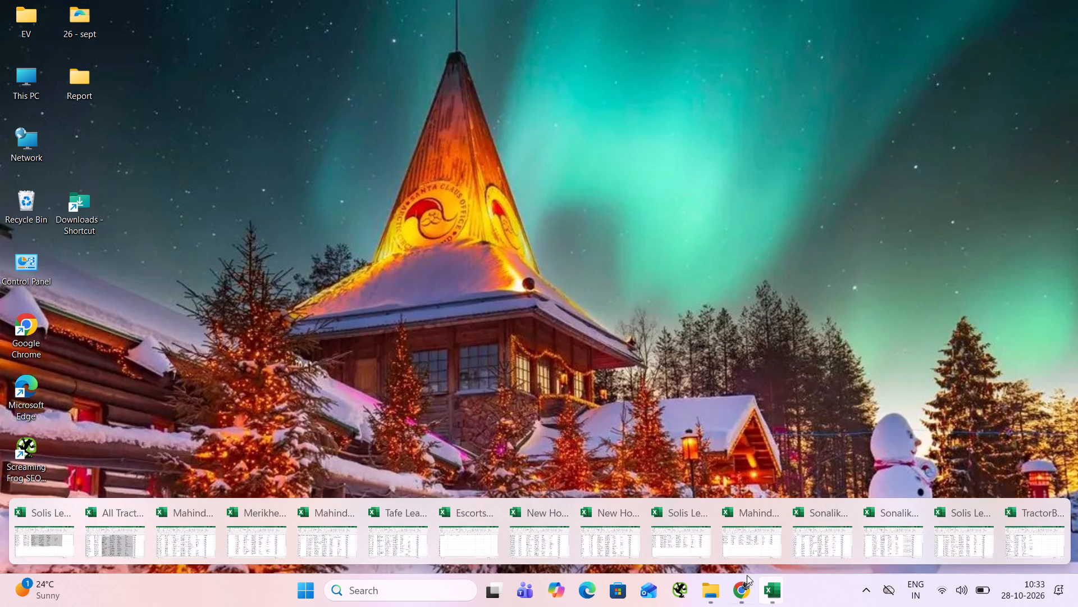
Bring up the Escorts workbook and select A217, the first empty cell below the collected leads.
{"action": "left_click", "coordinate": [480, 545]}
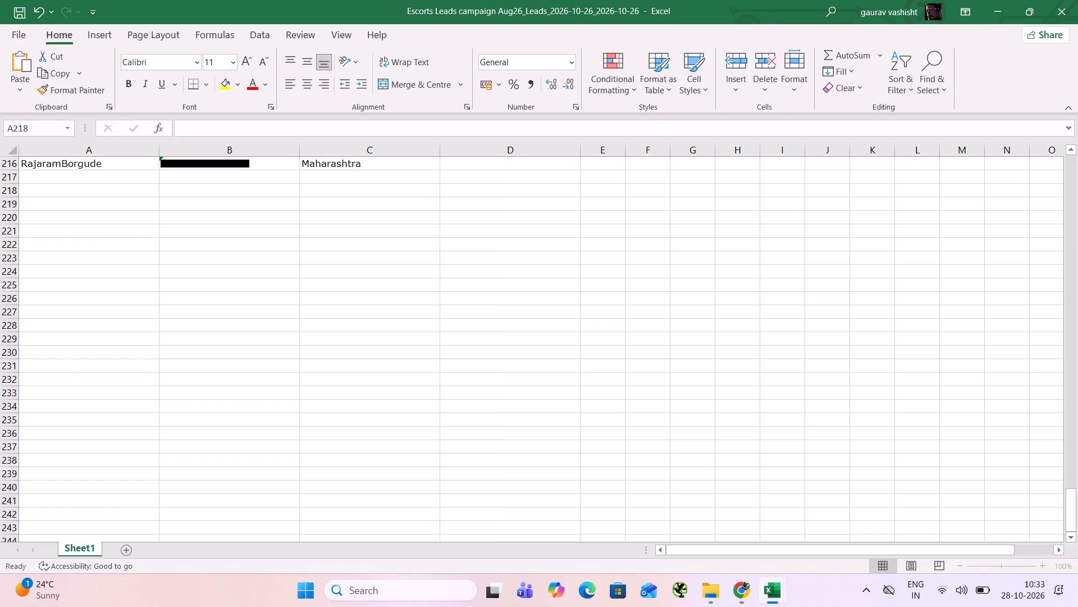
{"action": "left_click", "coordinate": [296, 445]}
{"action": "left_click", "coordinate": [81, 173]}
{"action": "left_click", "coordinate": [80, 175]}
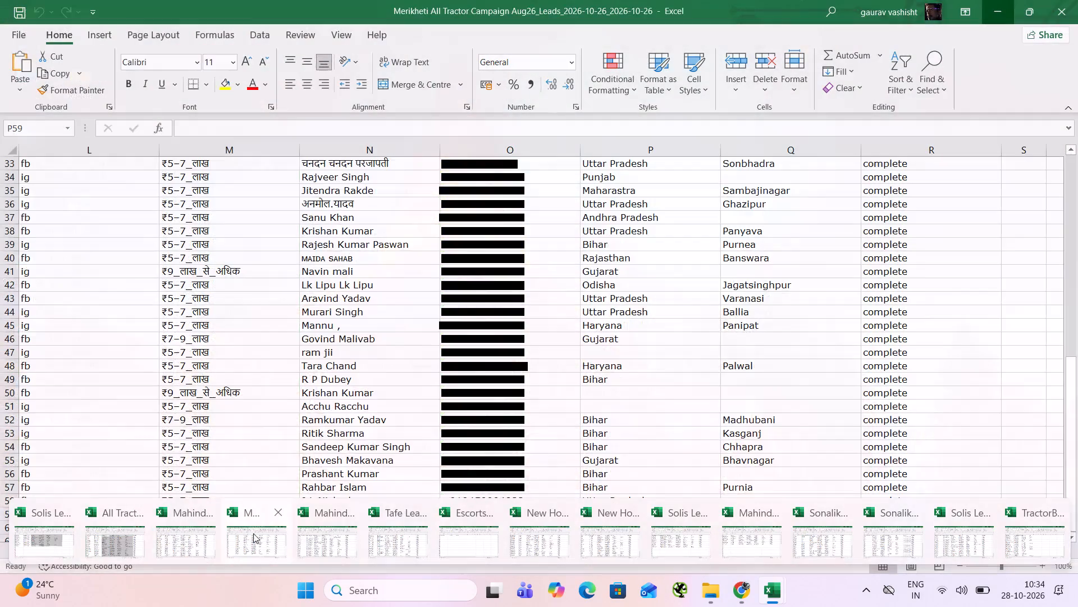
Copy the name, WhatsApp number, state and city data (N2:Q58) from the Merikheti All Tractor Campaign Aug26 workbook.
{"action": "left_click", "coordinate": [257, 533]}
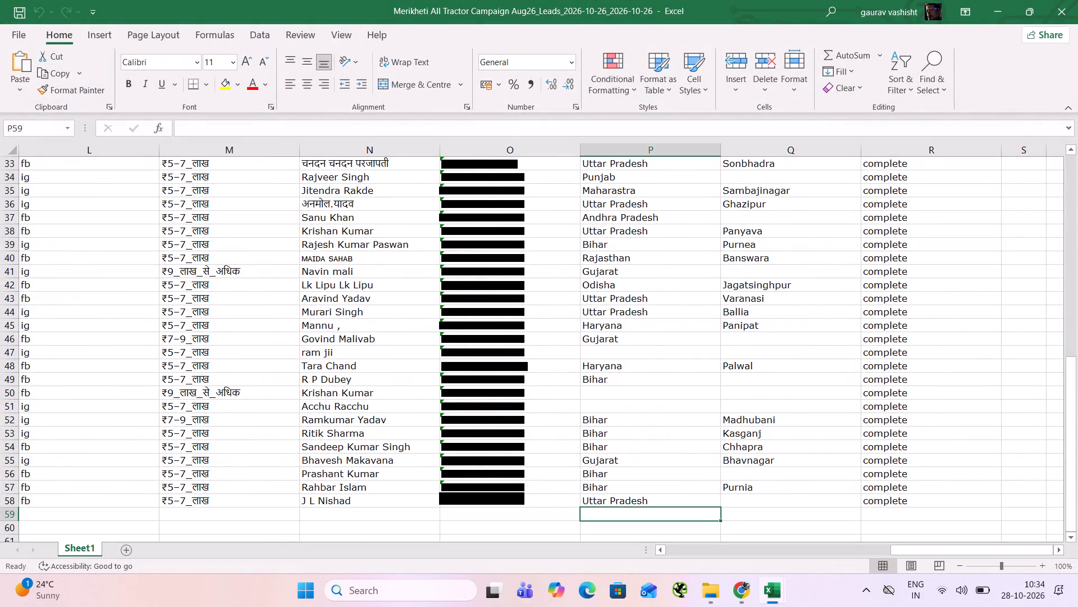
{"action": "left_click_drag", "start_coordinate": [351, 498], "coordinate": [372, 205]}
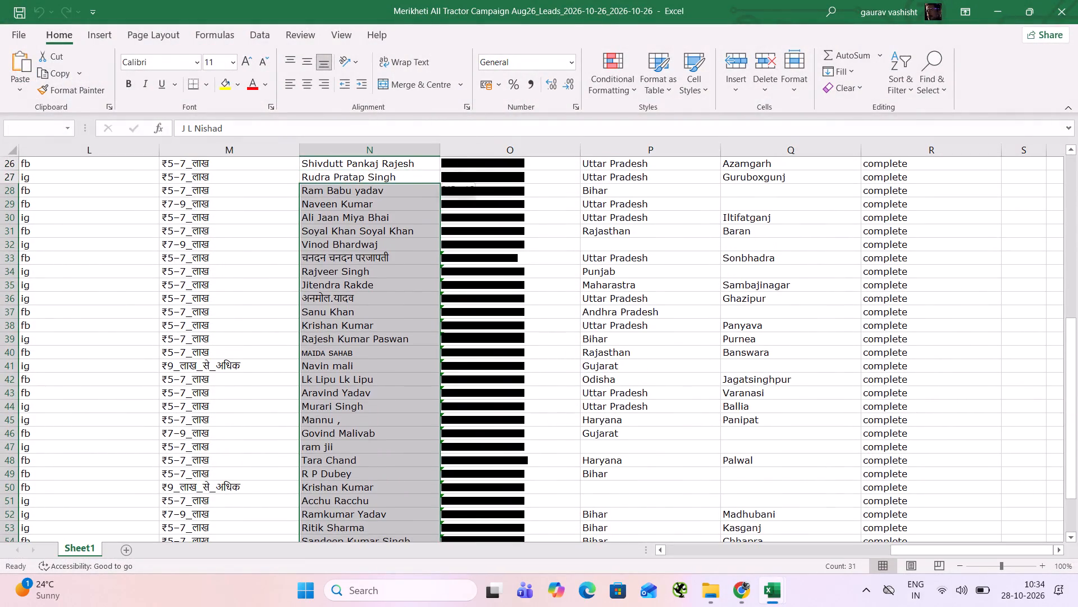
{"action": "left_click_drag", "start_coordinate": [372, 205], "coordinate": [595, 225]}
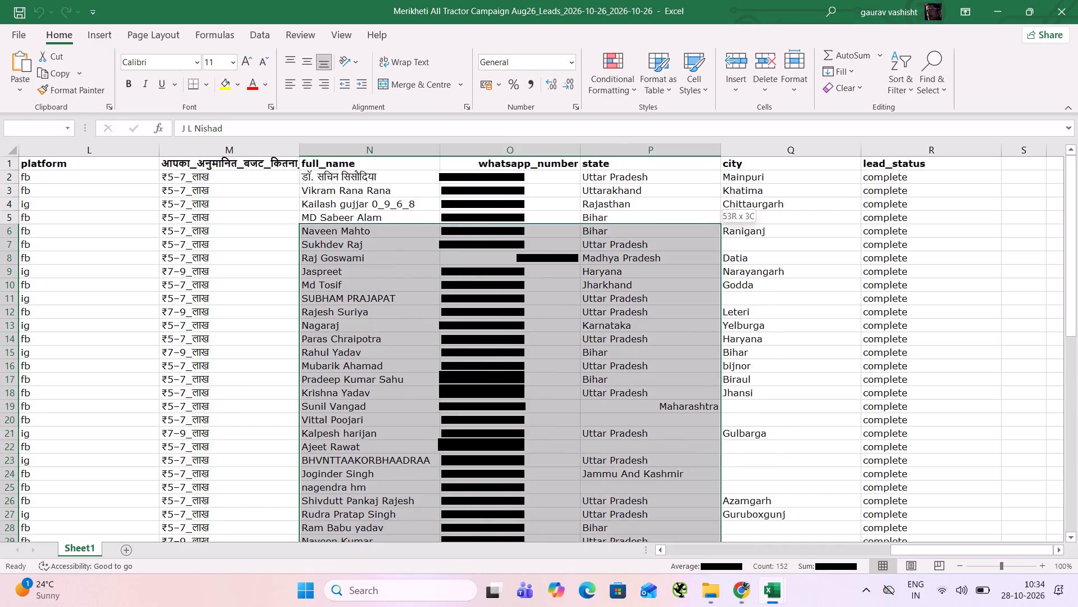
{"action": "left_click_drag", "start_coordinate": [595, 225], "coordinate": [741, 187]}
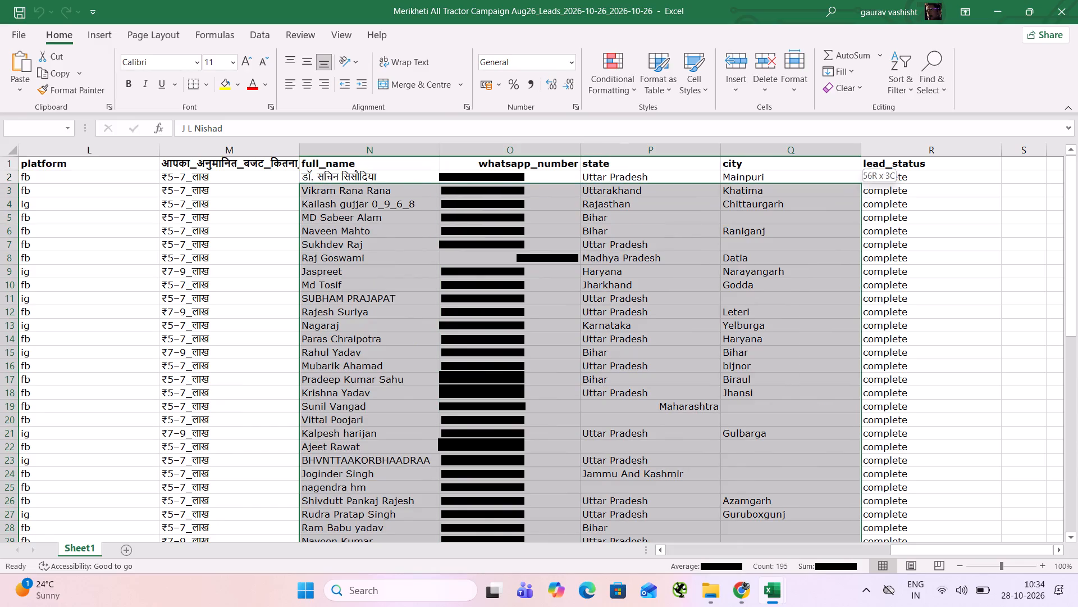
{"action": "left_click_drag", "start_coordinate": [741, 187], "coordinate": [743, 178]}
{"action": "right_click", "coordinate": [524, 213]}
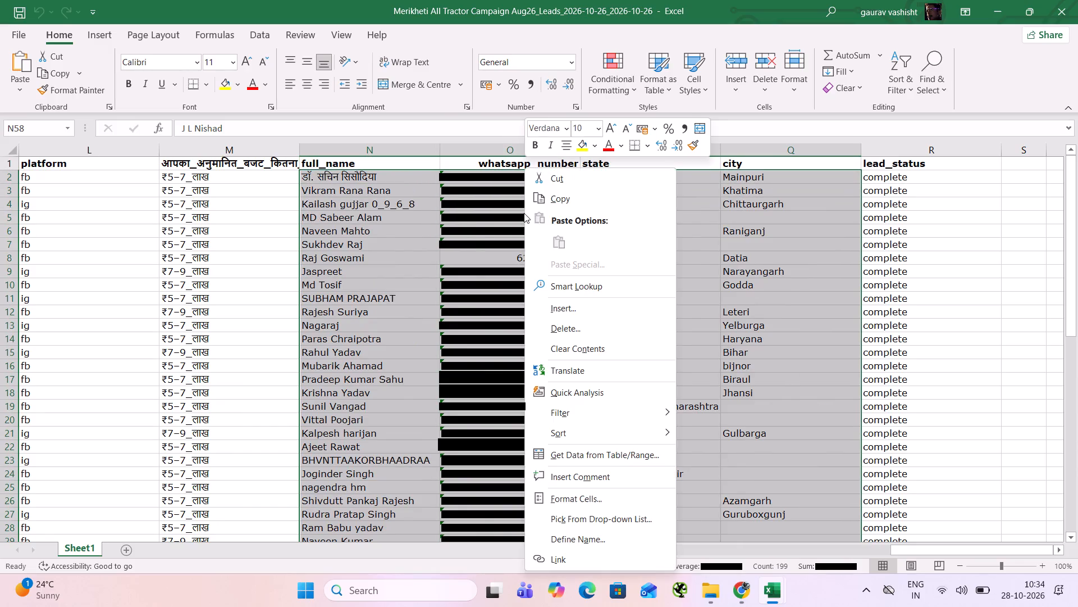
{"action": "left_click", "coordinate": [565, 195]}
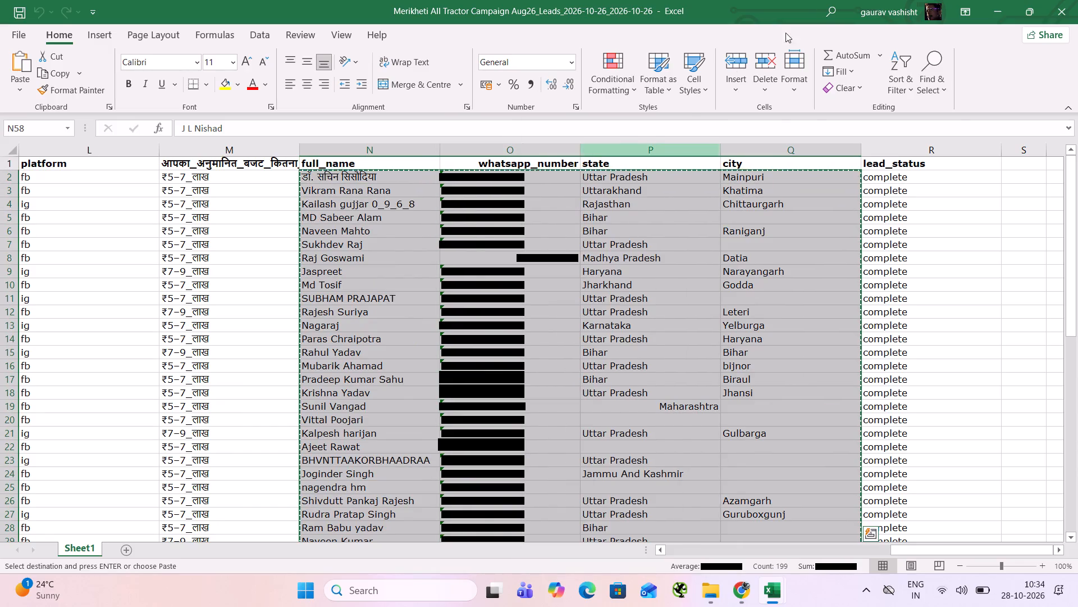
Paste the copied Merikheti lead rows into the Escorts sheet starting at A217.
{"action": "left_click", "coordinate": [992, 0]}
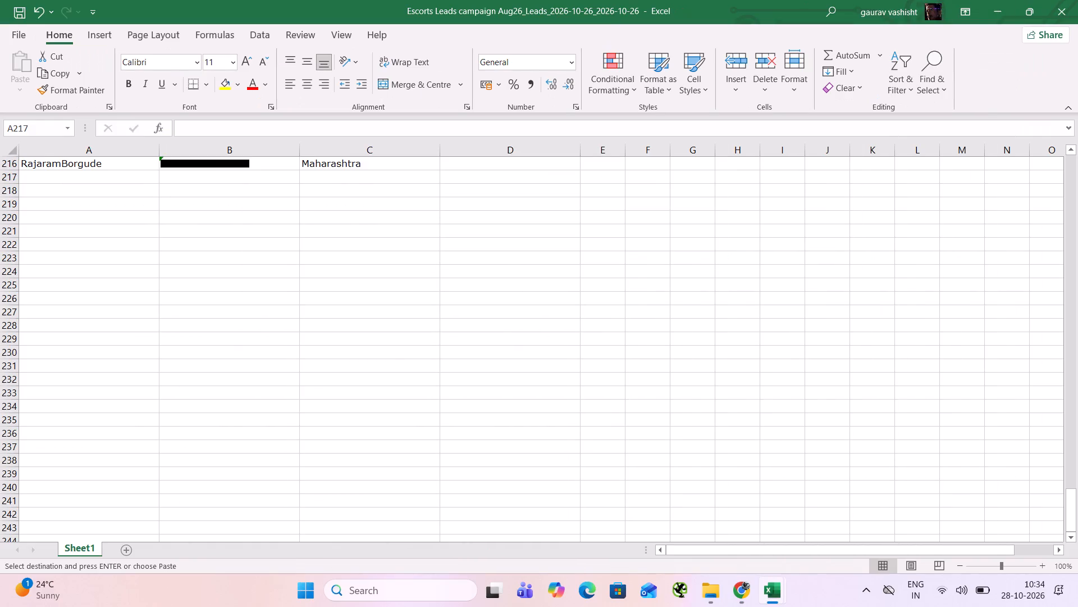
{"action": "left_click", "coordinate": [76, 174]}
{"action": "right_click", "coordinate": [76, 174]}
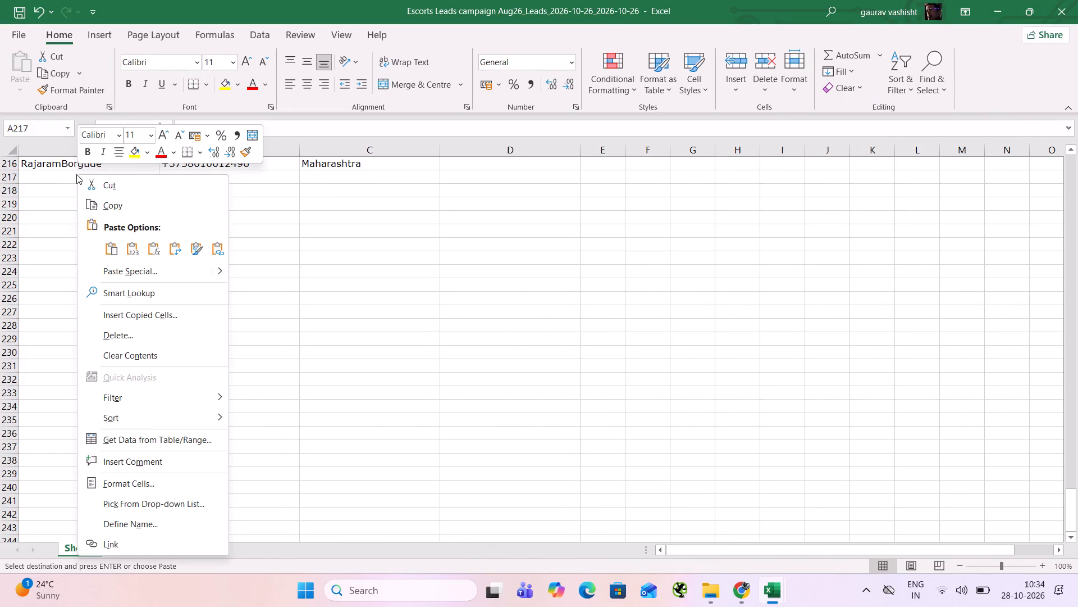
{"action": "left_click", "coordinate": [107, 247]}
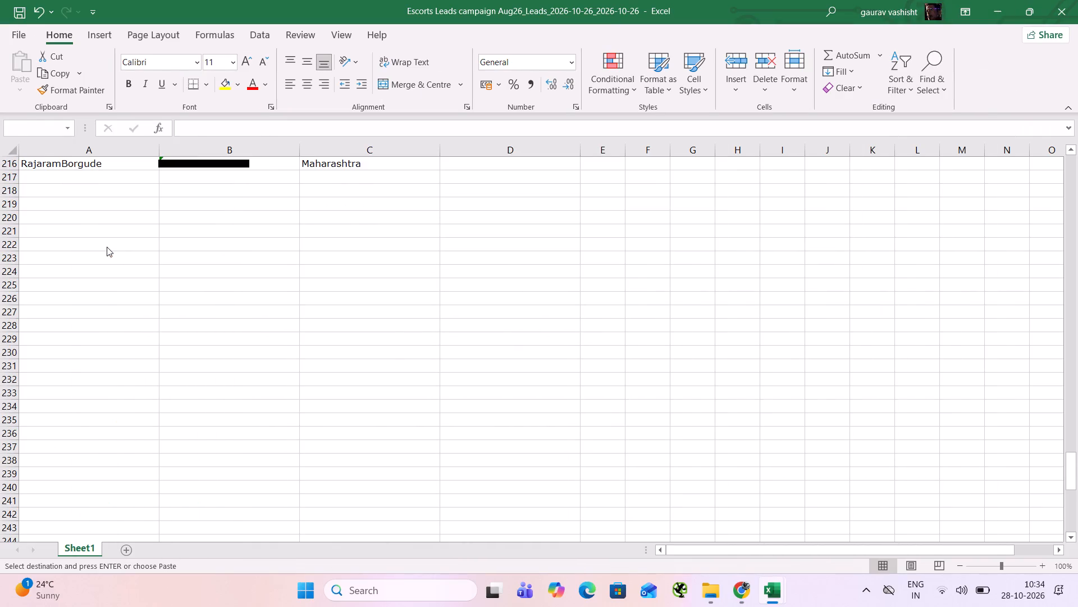
{"action": "left_click", "coordinate": [106, 199]}
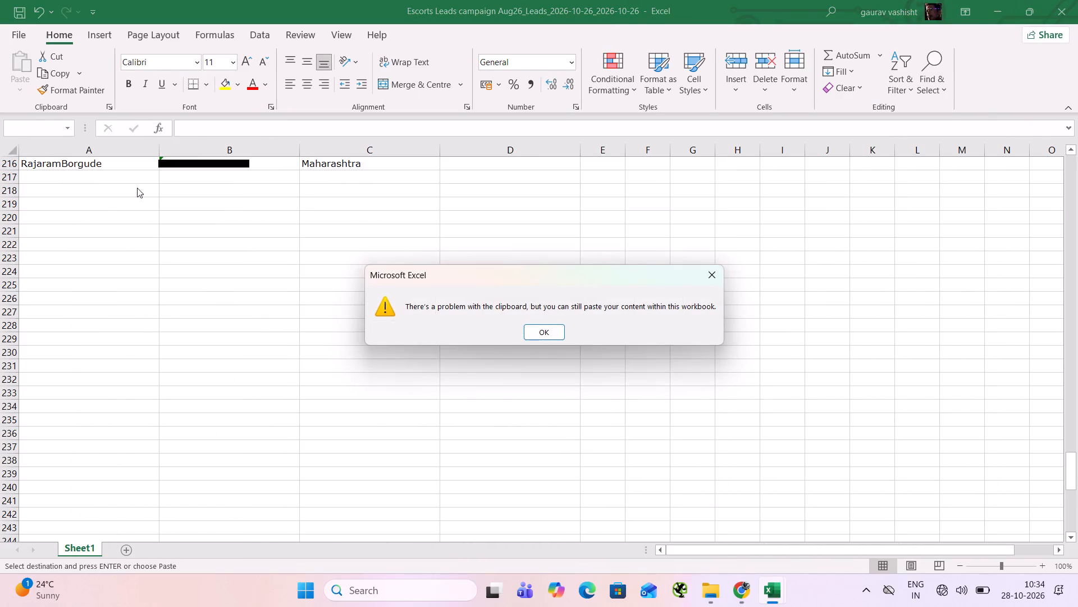
{"action": "left_click", "coordinate": [556, 331]}
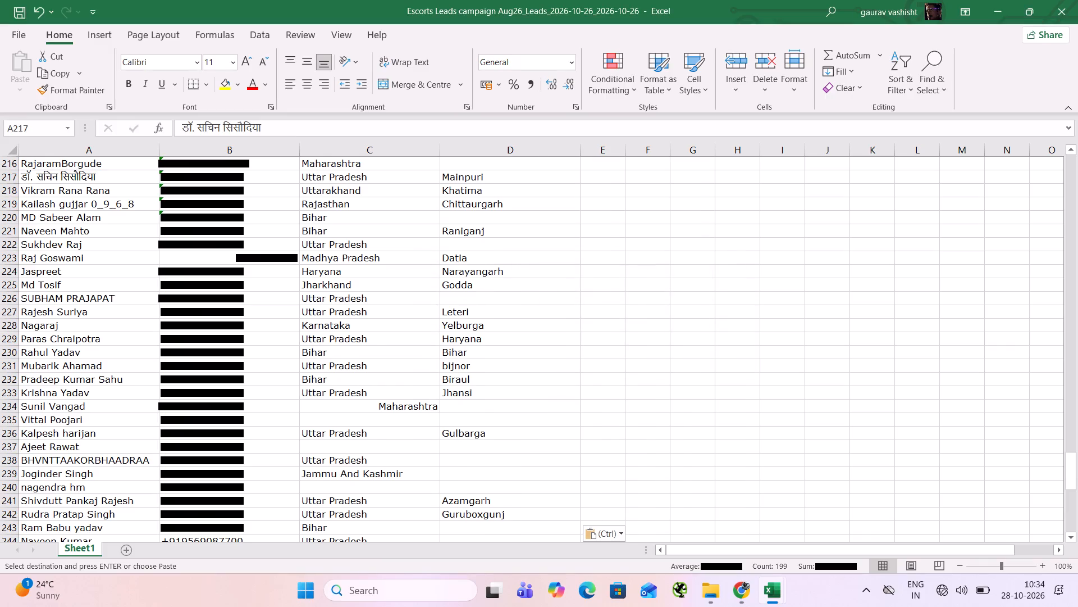
Check where the pasted leads end in columns A and B of the Escorts sheet, ending at the empty cell A275.
{"action": "left_click", "coordinate": [45, 318]}
{"action": "left_click", "coordinate": [294, 296]}
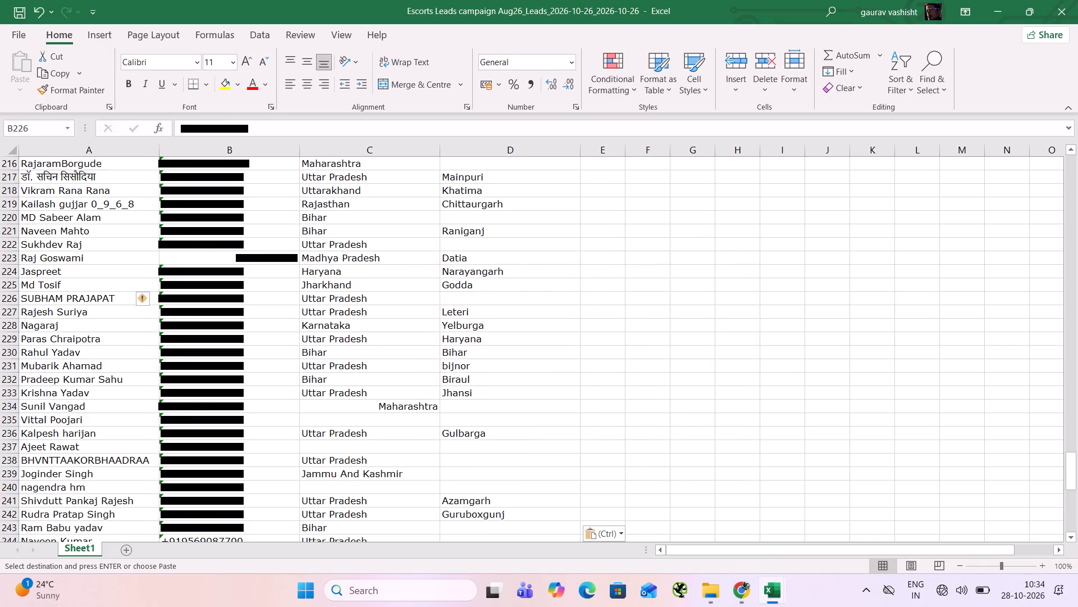
{"action": "left_click", "coordinate": [256, 328]}
{"action": "key", "text": "ctrl+Down"}
{"action": "key", "text": "ctrl+Down"}
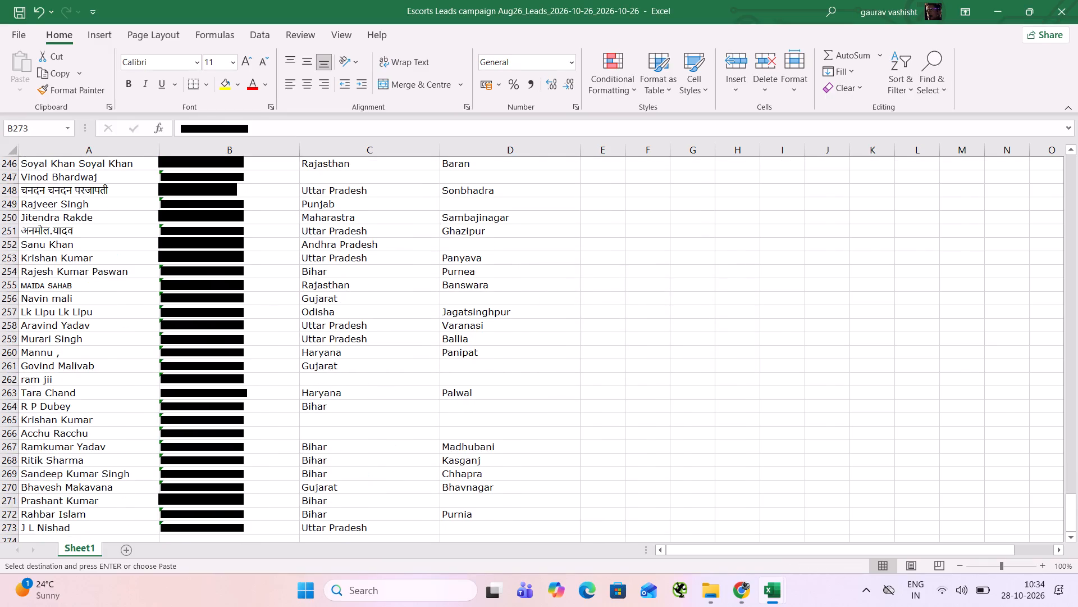
{"action": "key", "text": "ctrl+Up"}
{"action": "key", "text": "ctrl+Left"}
{"action": "key", "text": "ctrl+Down"}
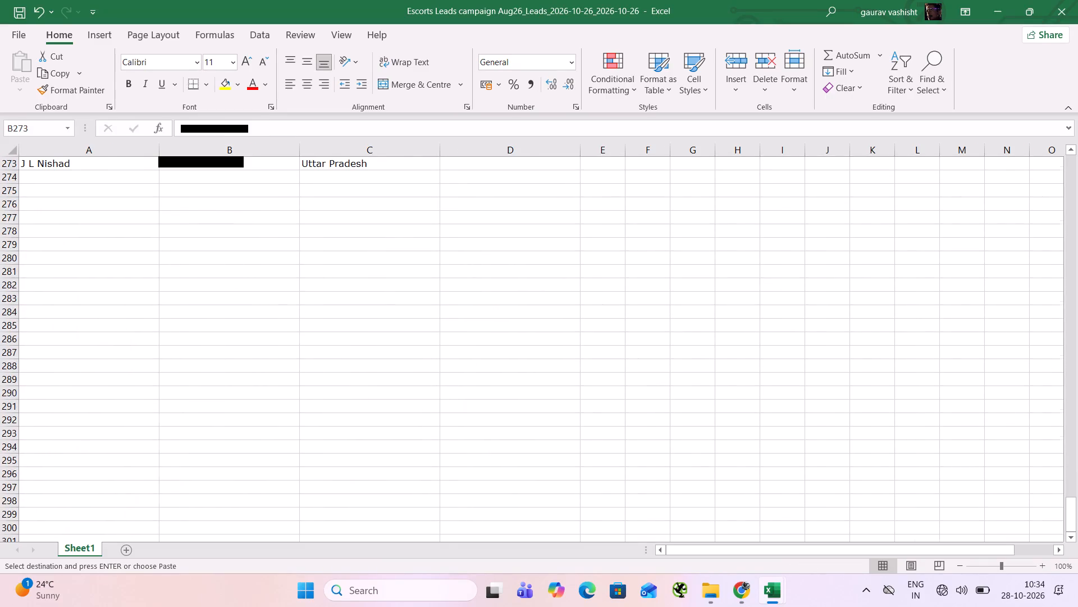
{"action": "key", "text": "ctrl+Up"}
{"action": "key", "text": "ctrl+Down"}
{"action": "key", "text": "Up"}
{"action": "key", "text": "ctrl+Up"}
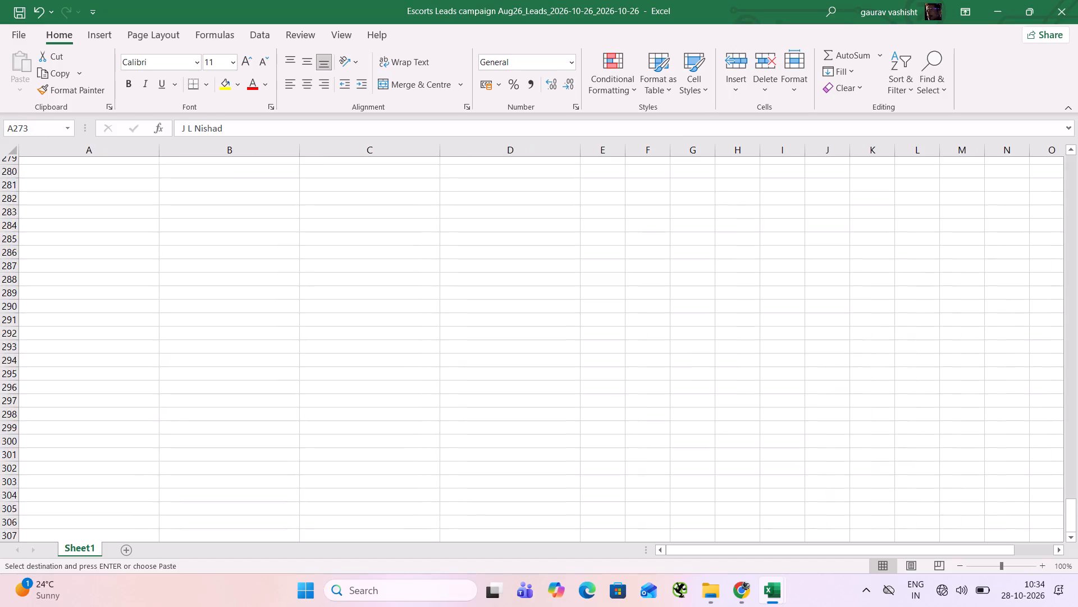
{"action": "key", "text": "Down"}
{"action": "key", "text": "Down"}
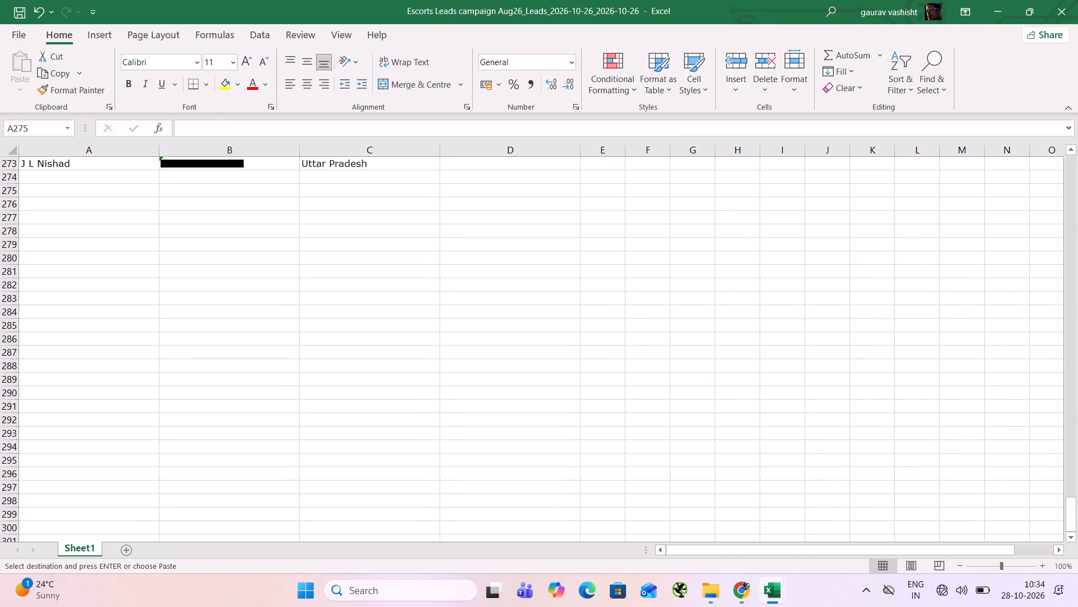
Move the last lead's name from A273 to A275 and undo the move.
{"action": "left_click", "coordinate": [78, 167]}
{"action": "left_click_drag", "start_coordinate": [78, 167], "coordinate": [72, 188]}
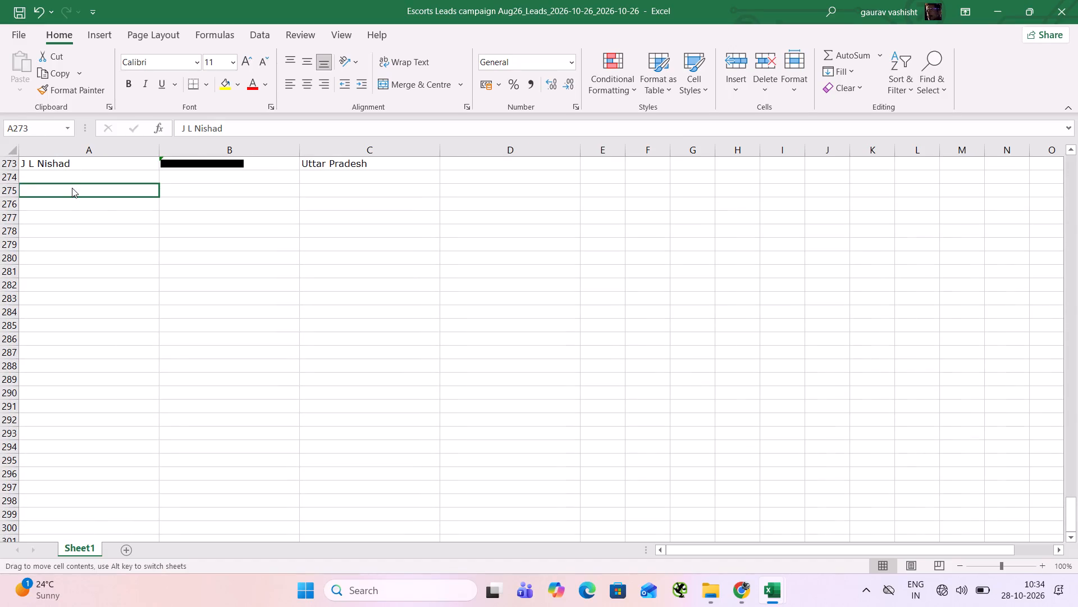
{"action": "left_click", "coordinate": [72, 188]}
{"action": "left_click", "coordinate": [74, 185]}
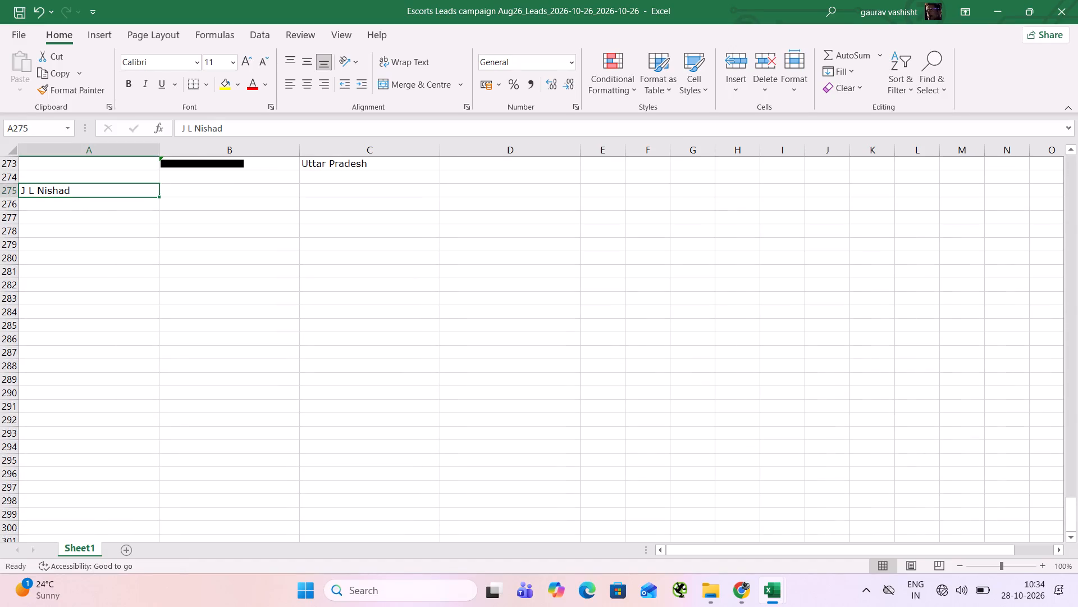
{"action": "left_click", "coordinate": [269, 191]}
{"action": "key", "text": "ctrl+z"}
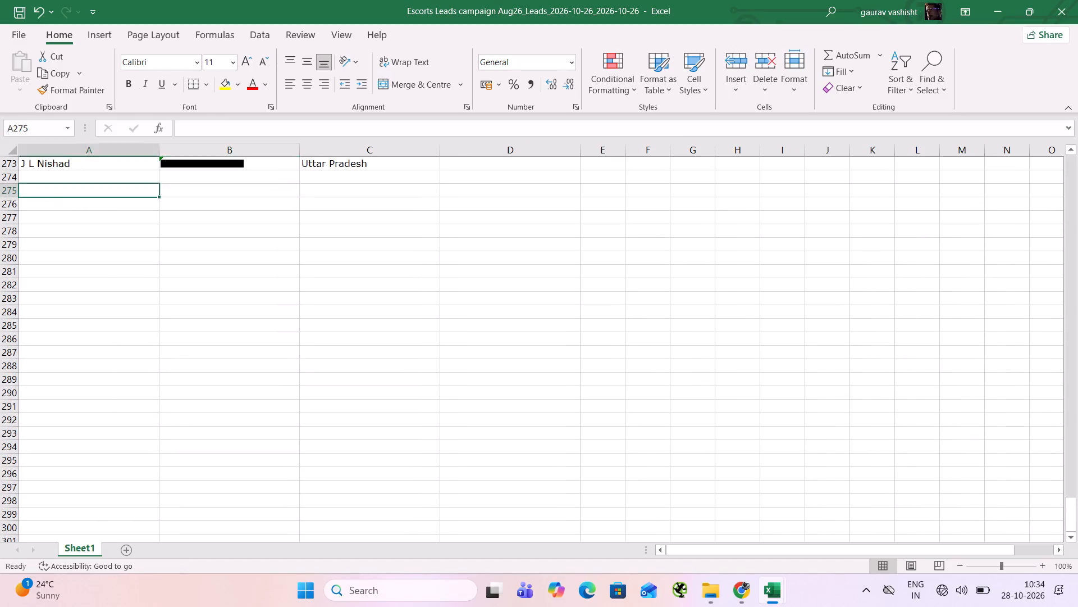
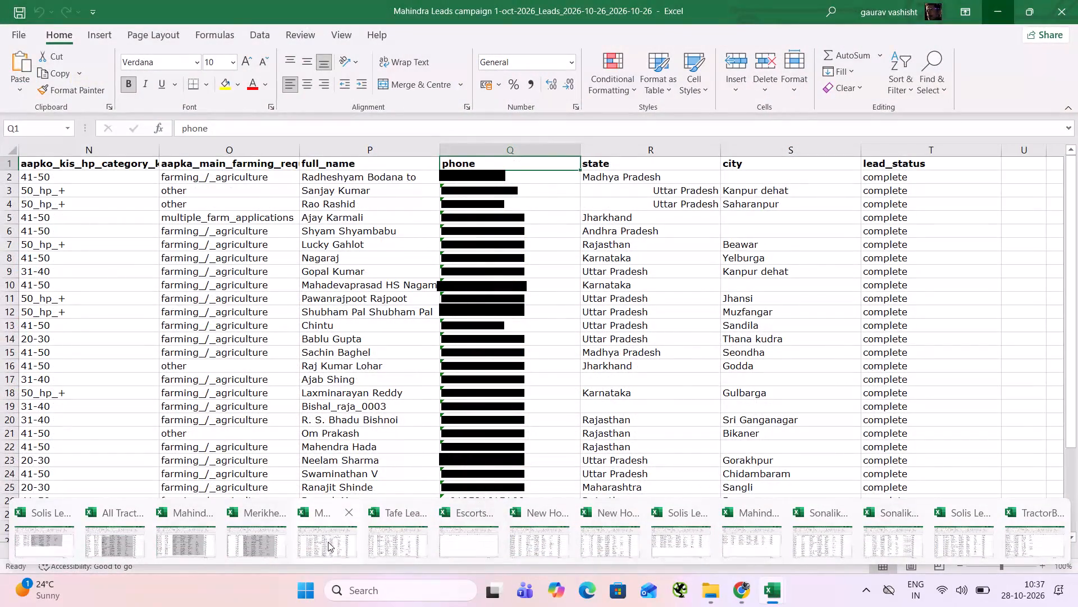
Paste the copied lead rows into the Escorts sheet starting at A274, then go to the first empty cell below them, A312.
{"action": "left_click", "coordinate": [467, 537]}
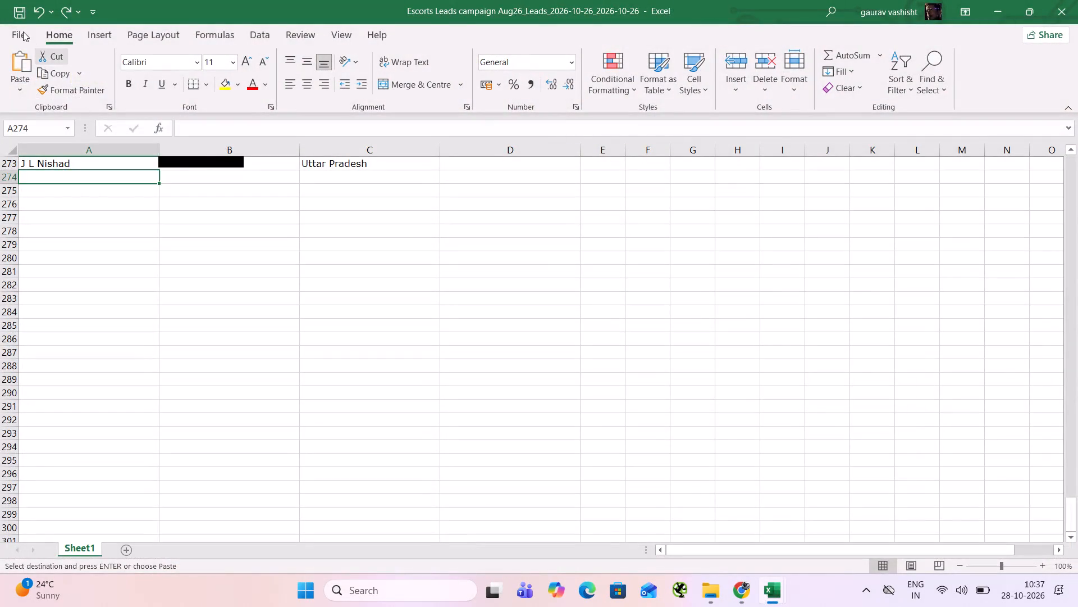
{"action": "right_click", "coordinate": [72, 175]}
{"action": "left_click", "coordinate": [109, 246]}
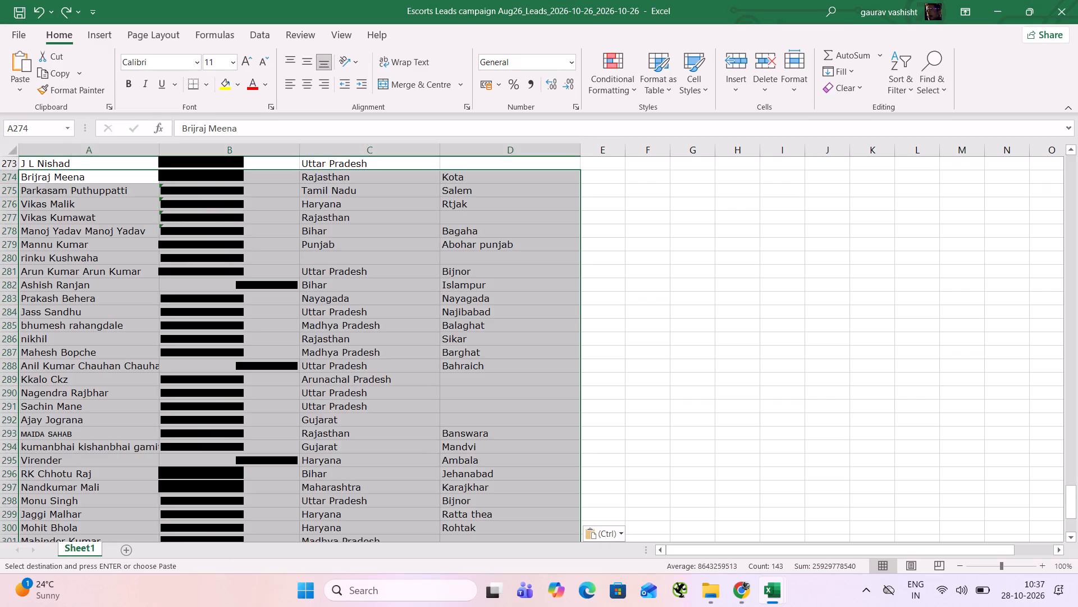
{"action": "key", "text": "Down"}
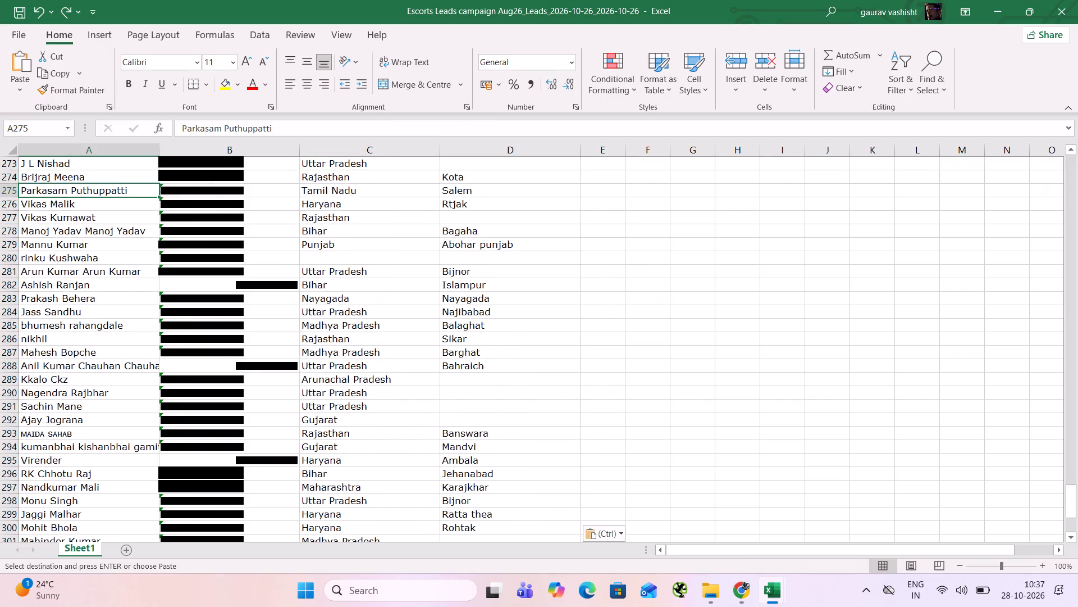
{"action": "key", "text": "ctrl+Down"}
{"action": "key", "text": "ctrl+Down"}
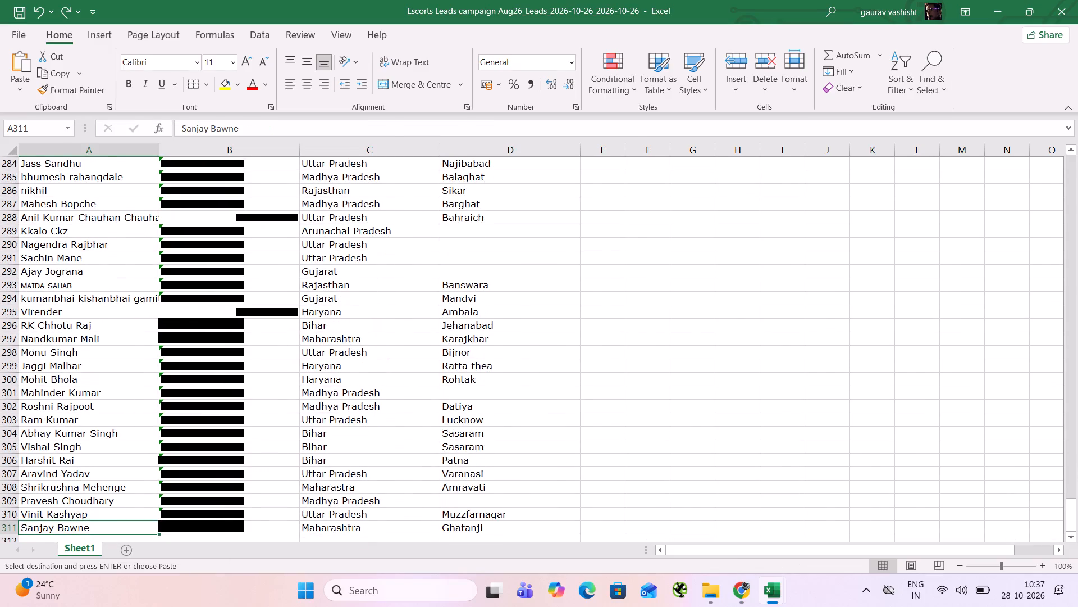
{"action": "key", "text": "ctrl+Up"}
{"action": "key", "text": "Down"}
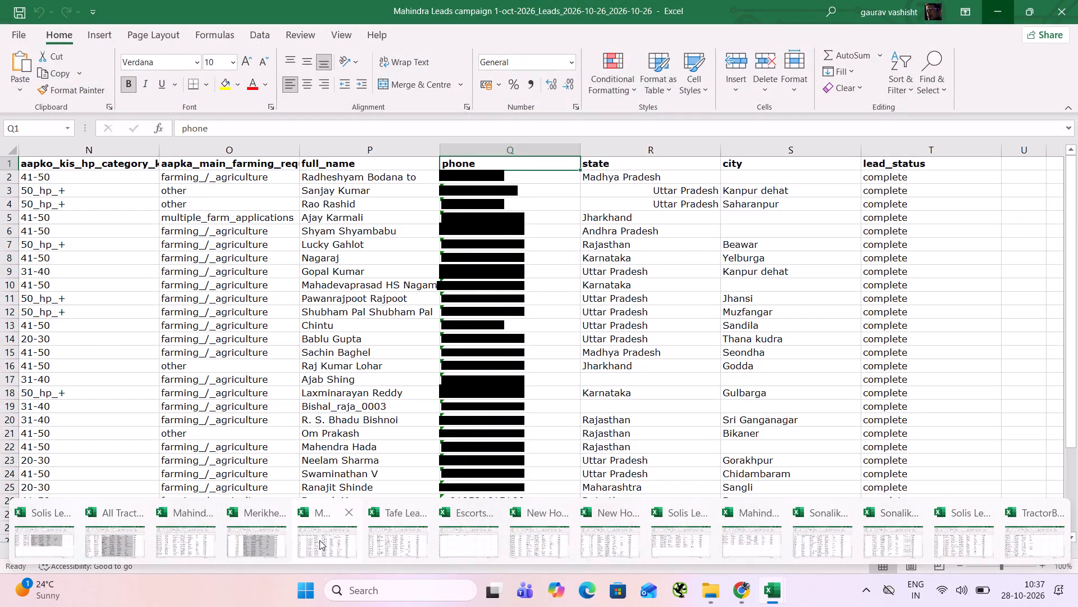
Copy the name, phone, state and city data (P2:S36) from the Mahindra Leads campaign 1-oct-2026 workbook.
{"action": "left_click", "coordinate": [319, 540]}
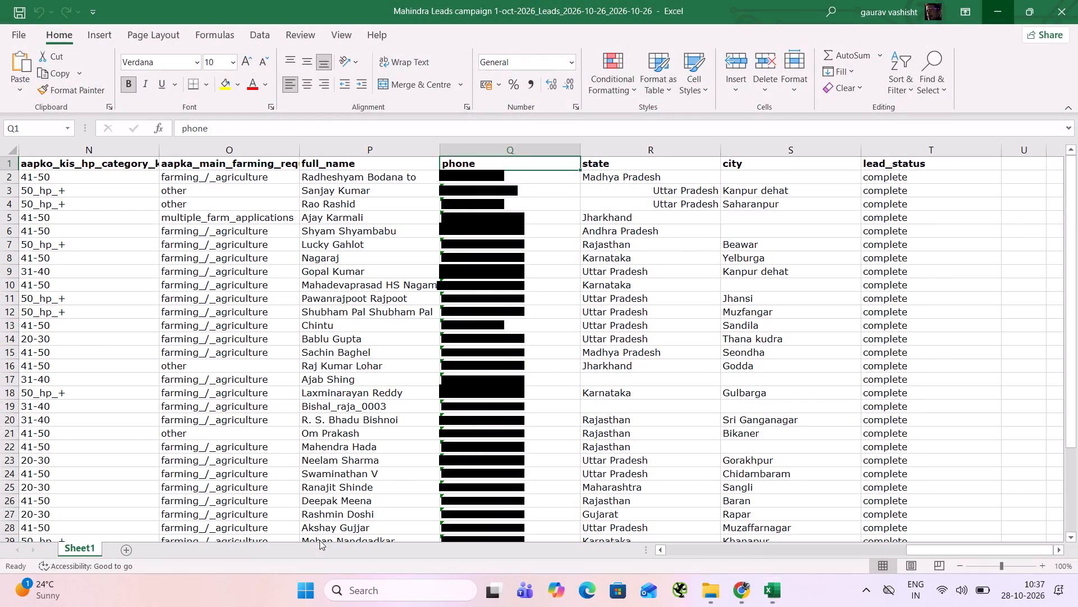
{"action": "left_click_drag", "start_coordinate": [392, 175], "coordinate": [574, 297]}
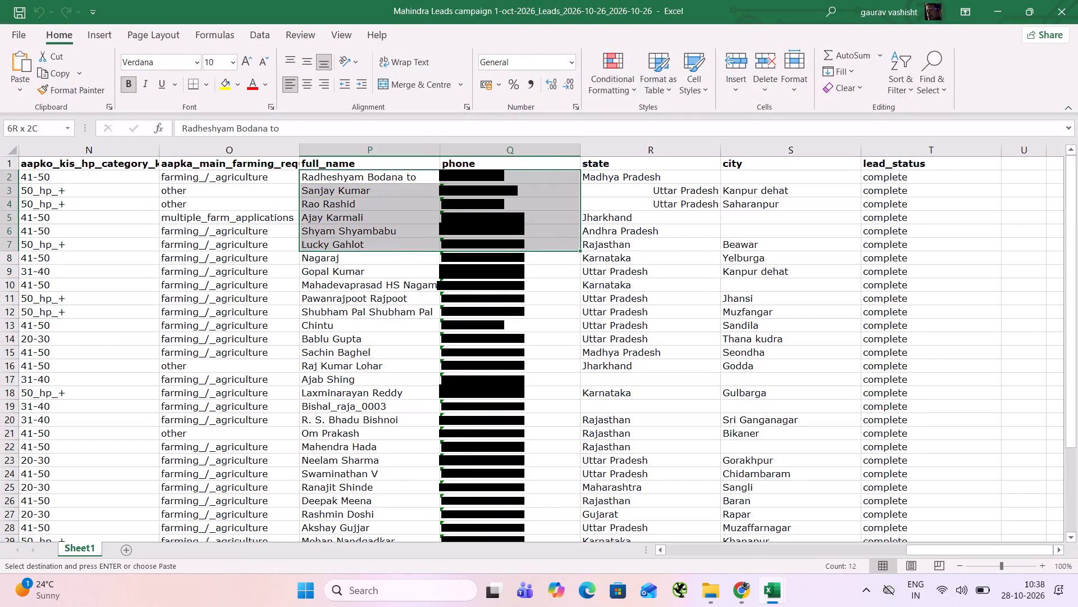
{"action": "left_click_drag", "start_coordinate": [574, 297], "coordinate": [766, 576]}
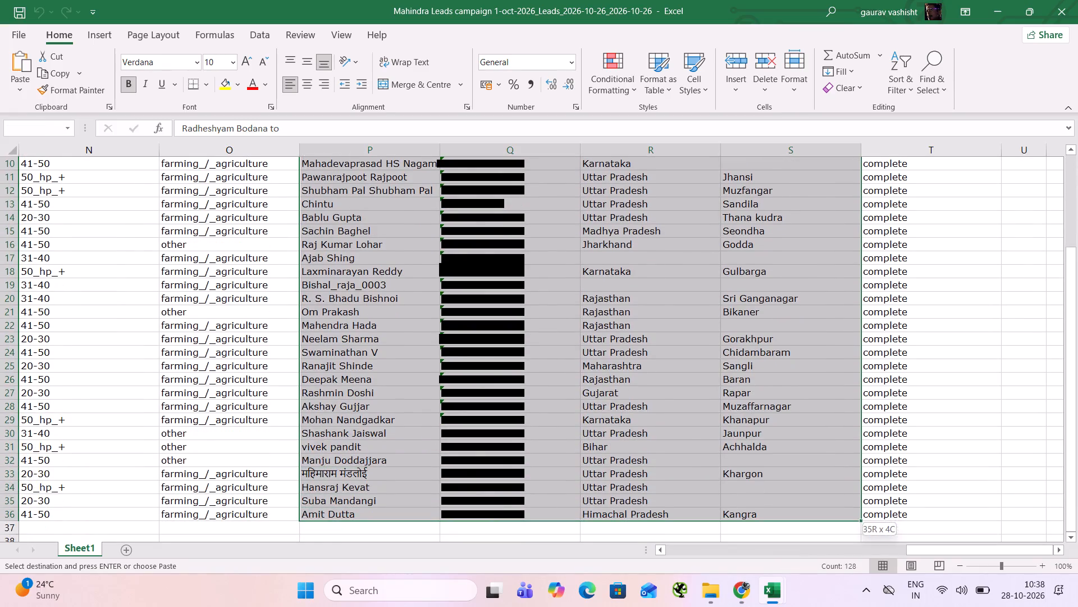
{"action": "left_click_drag", "start_coordinate": [766, 576], "coordinate": [777, 510]}
{"action": "right_click", "coordinate": [482, 294]}
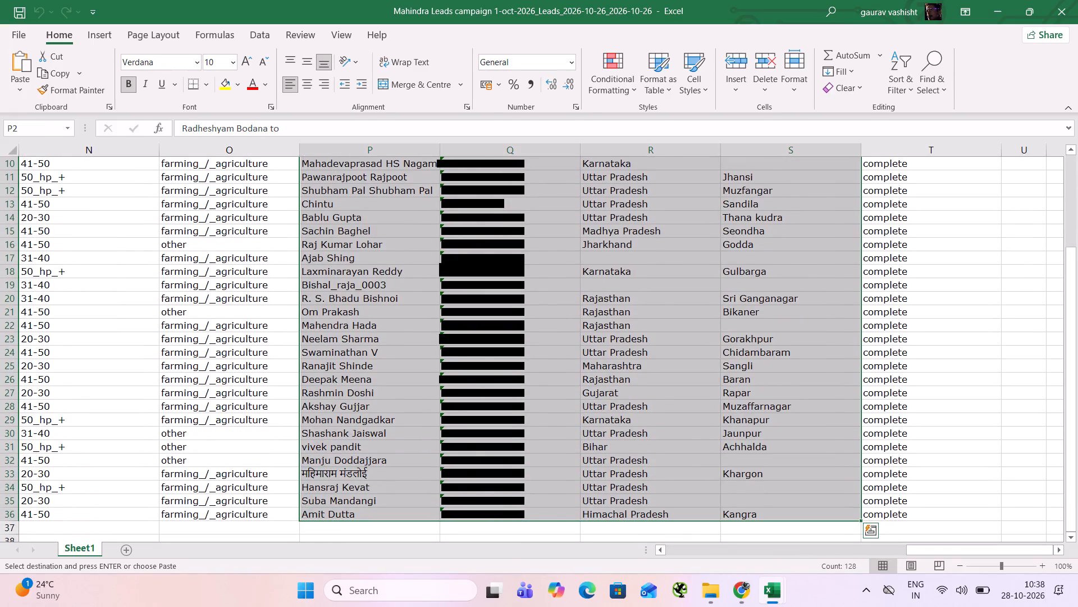
{"action": "left_click", "coordinate": [529, 200]}
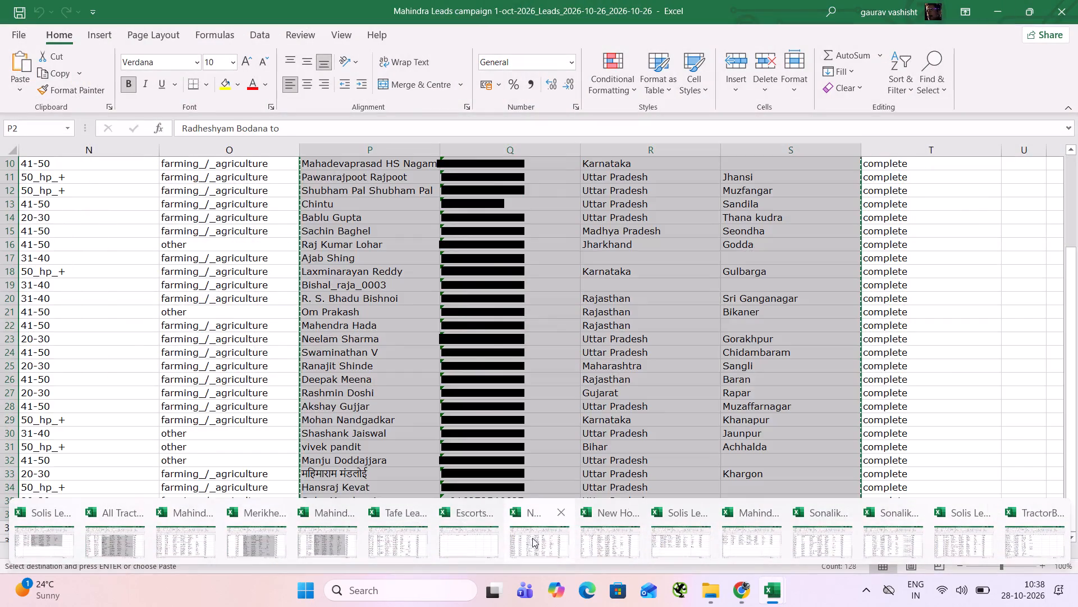
Paste the copied Mahindra lead rows into the Escorts sheet starting at A312 and go to the first empty cell below, A347.
{"action": "left_click", "coordinate": [462, 545]}
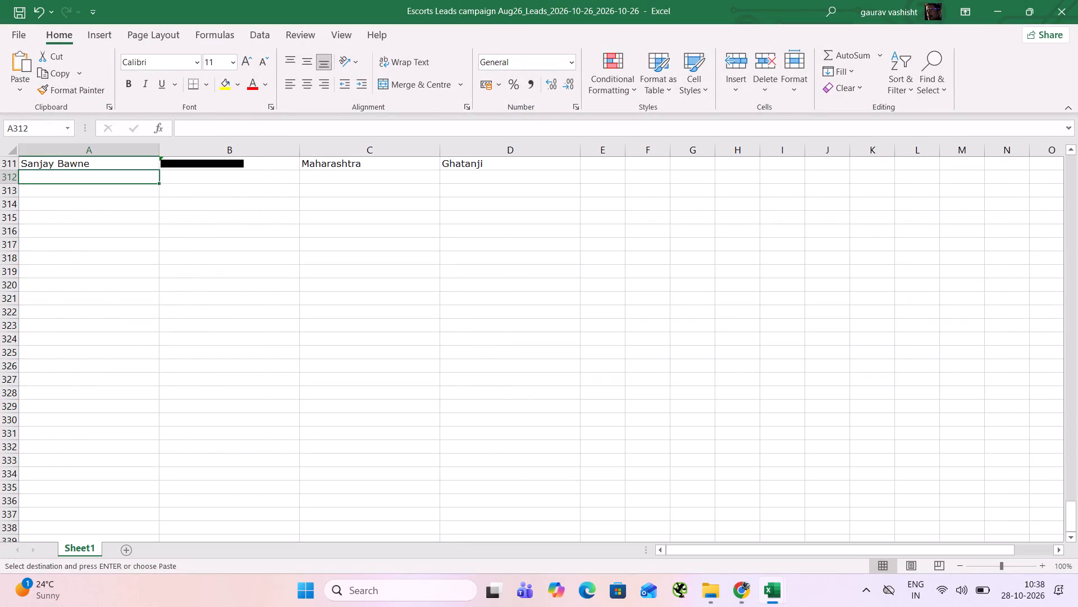
{"action": "right_click", "coordinate": [111, 177]}
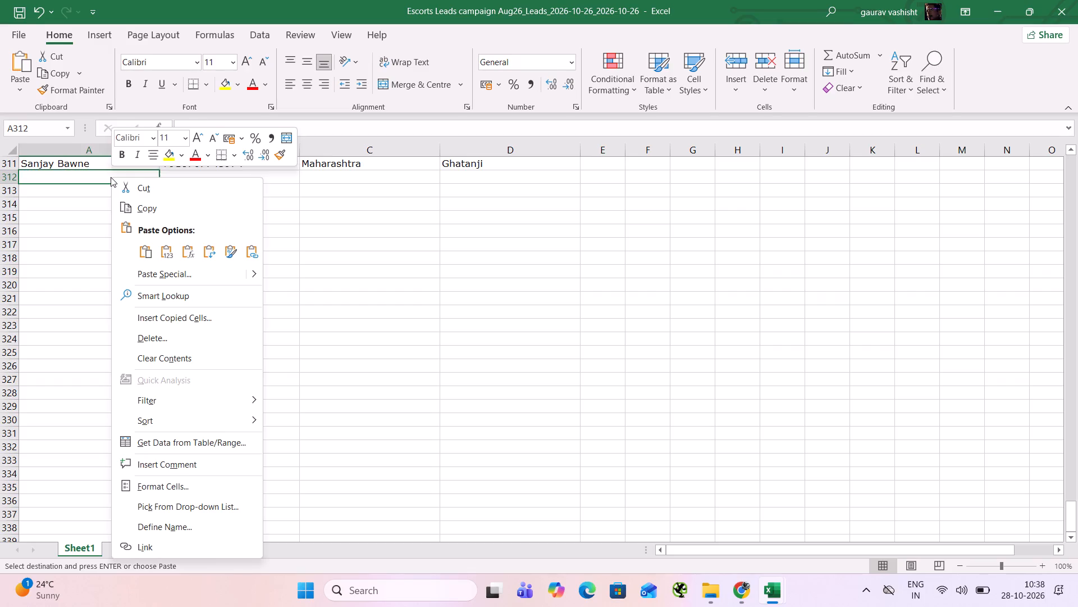
{"action": "left_click", "coordinate": [140, 251]}
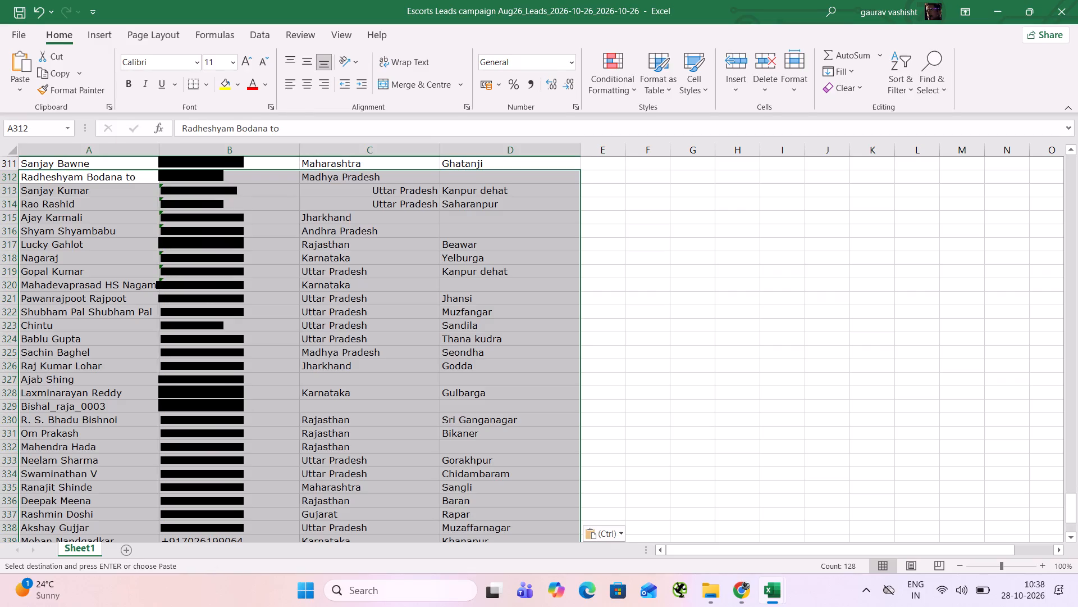
{"action": "key", "text": "Down"}
{"action": "key", "text": "ctrl+Down"}
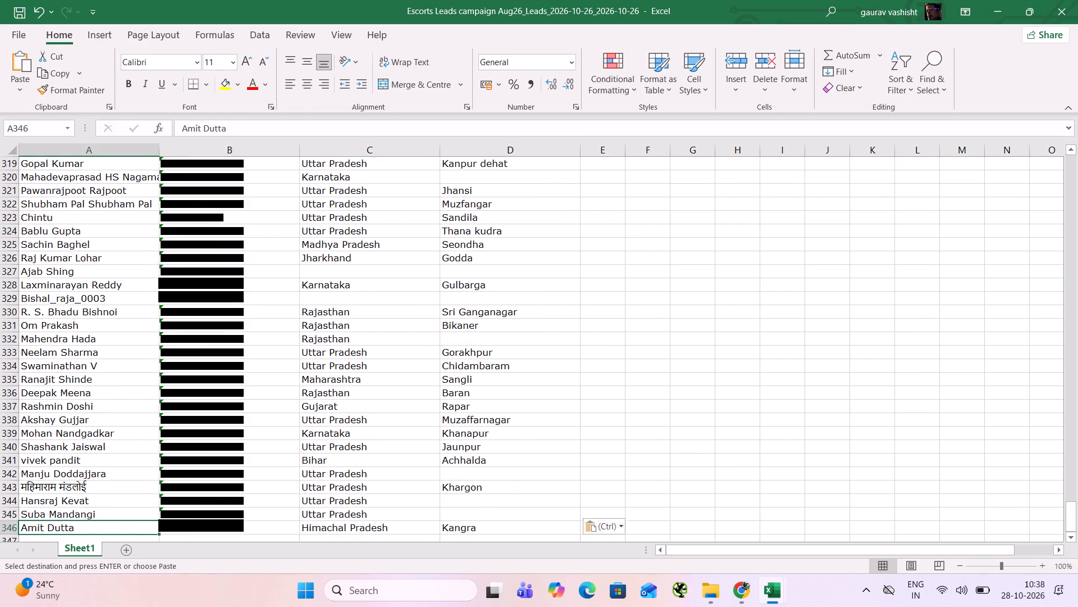
{"action": "key", "text": "ctrl+Down"}
{"action": "key", "text": "ctrl+Up"}
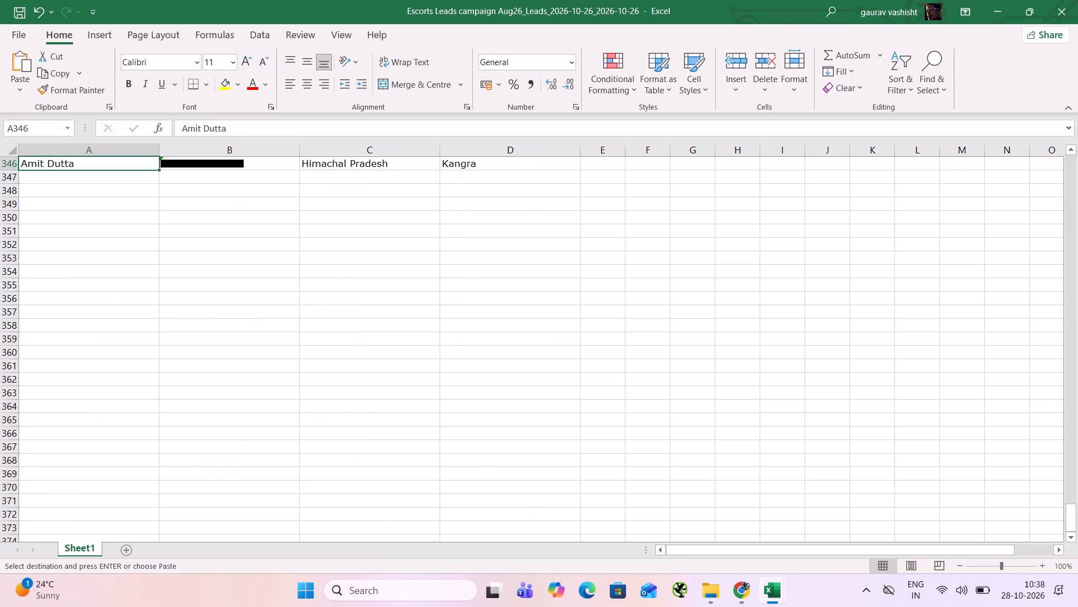
{"action": "key", "text": "Down"}
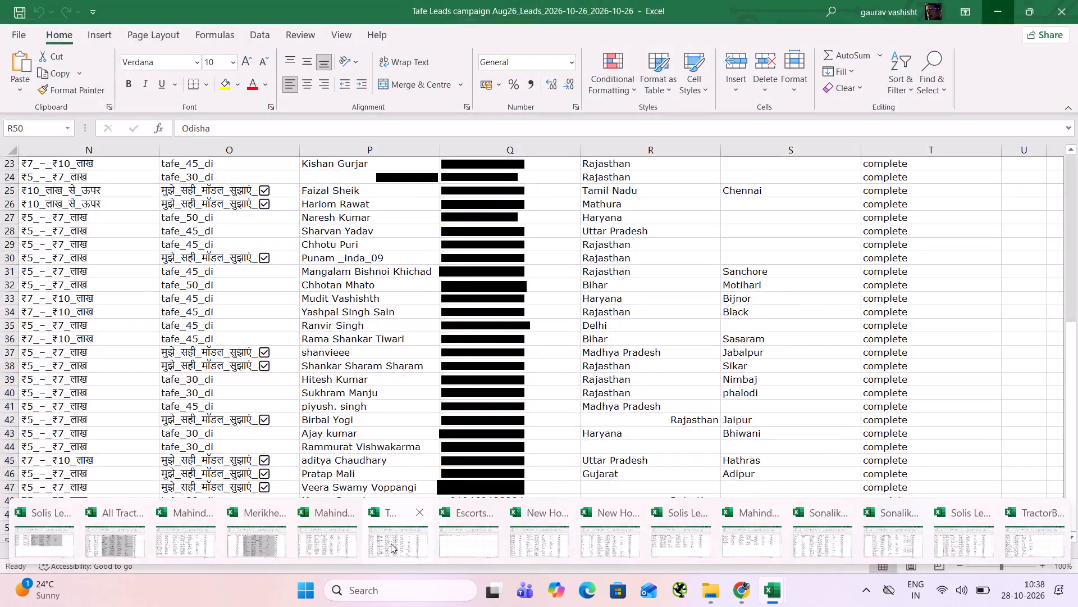
Copy the name, WhatsApp number, state and city data (P2:S50) from the Tafe Leads campaign Aug26 workbook.
{"action": "left_click", "coordinate": [390, 541]}
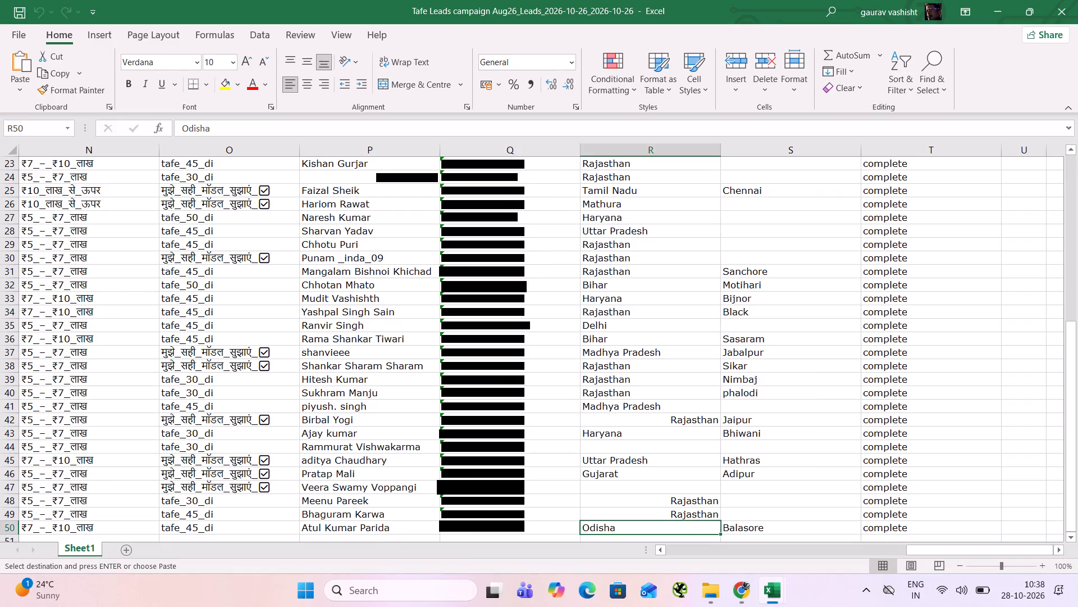
{"action": "left_click_drag", "start_coordinate": [388, 526], "coordinate": [483, 11]}
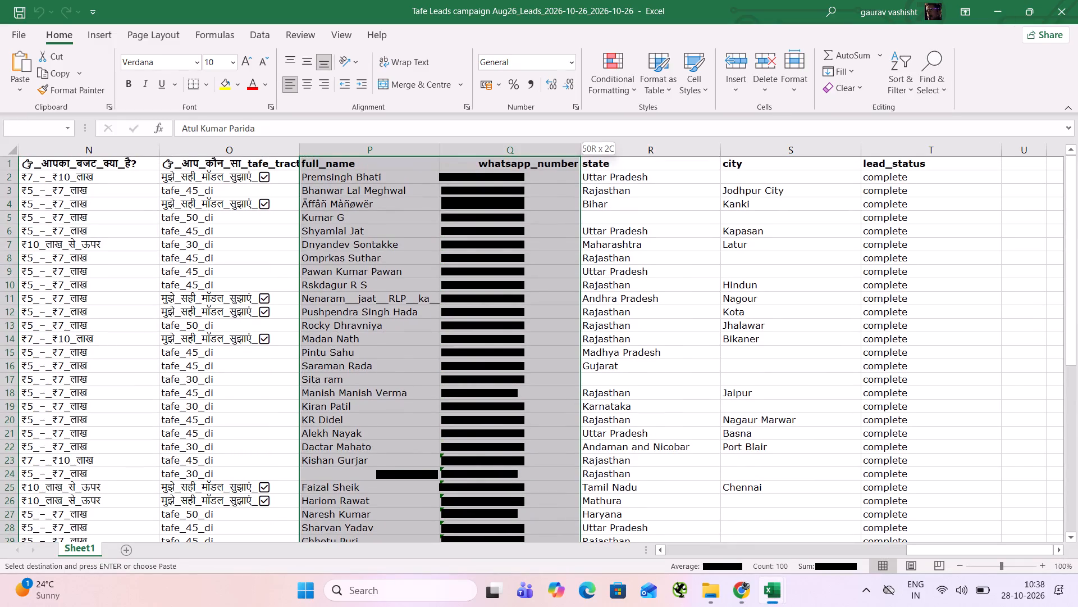
{"action": "left_click_drag", "start_coordinate": [483, 11], "coordinate": [734, 182]}
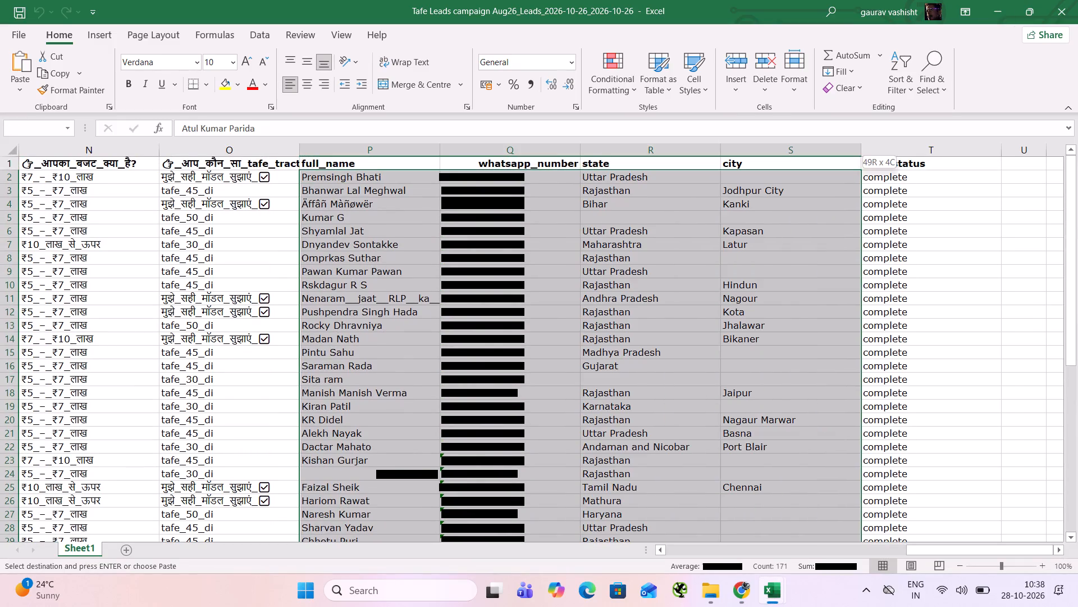
{"action": "left_click_drag", "start_coordinate": [734, 182], "coordinate": [731, 178]}
{"action": "right_click", "coordinate": [526, 197]}
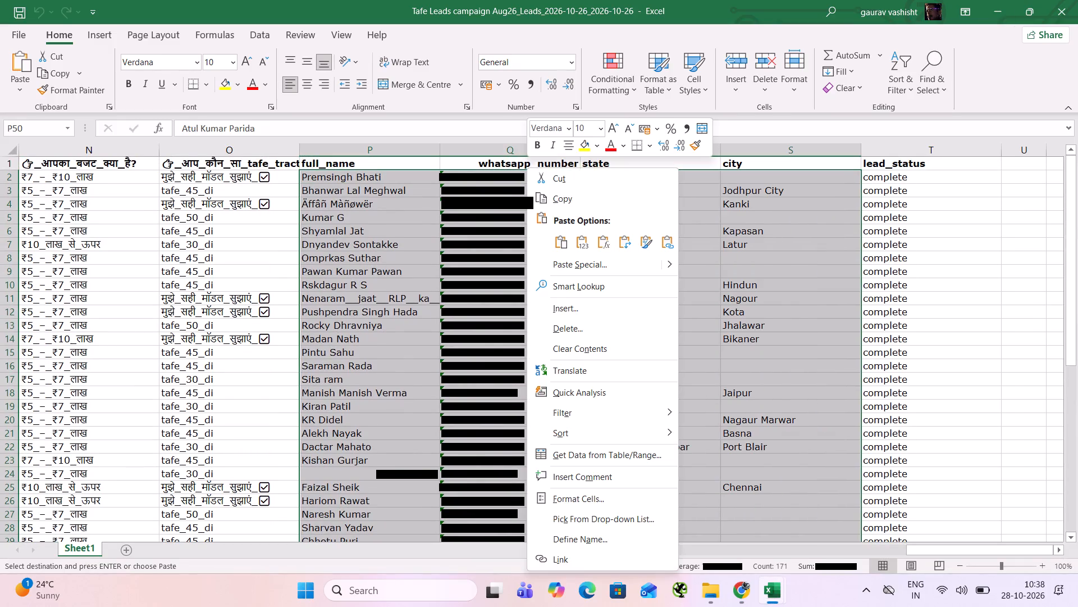
{"action": "left_click", "coordinate": [558, 195]}
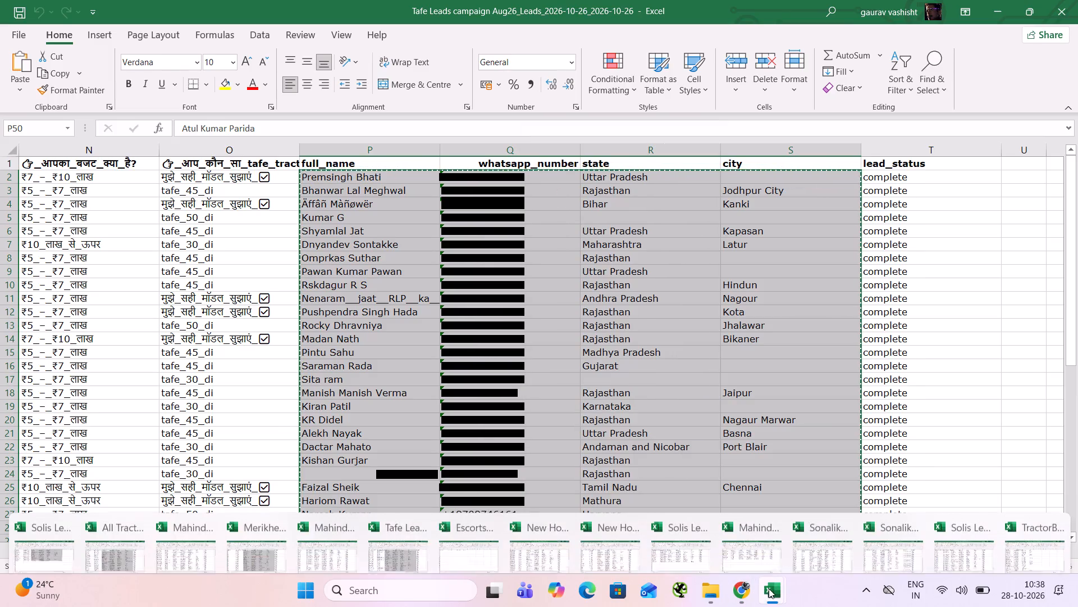
Paste the copied Tafe lead rows into the Escorts sheet starting at A347 and go to the first empty cell below, A396.
{"action": "left_click", "coordinate": [462, 536]}
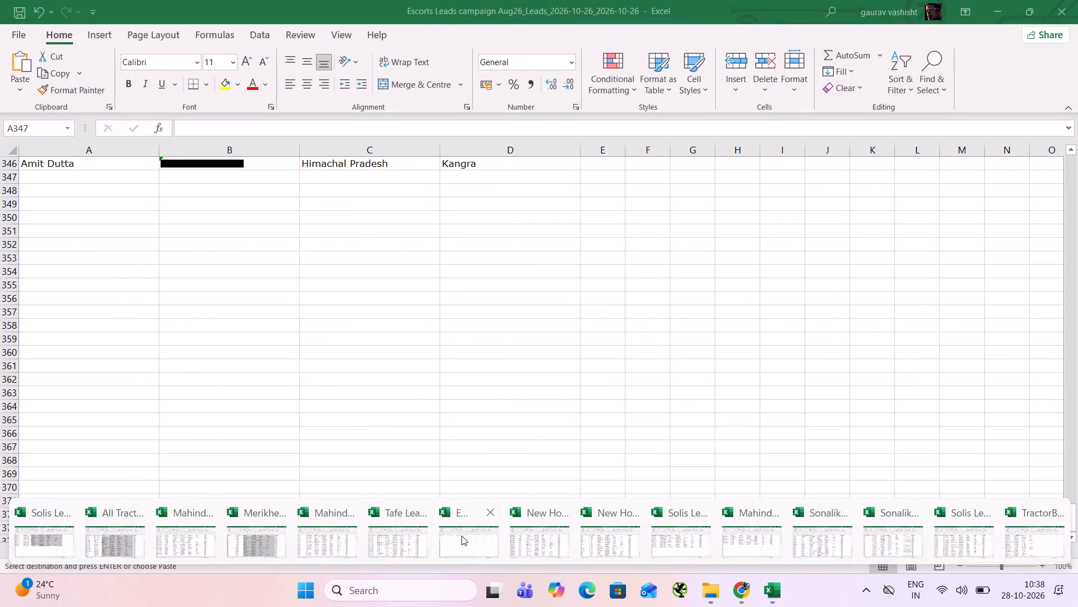
{"action": "right_click", "coordinate": [124, 180]}
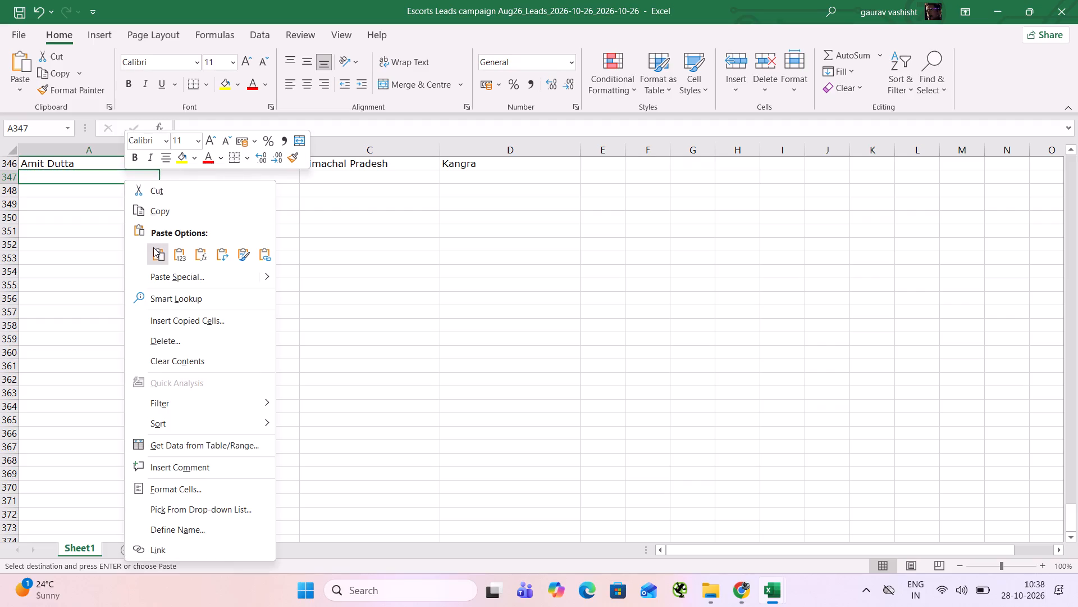
{"action": "left_click", "coordinate": [153, 247]}
{"action": "key", "text": "Down"}
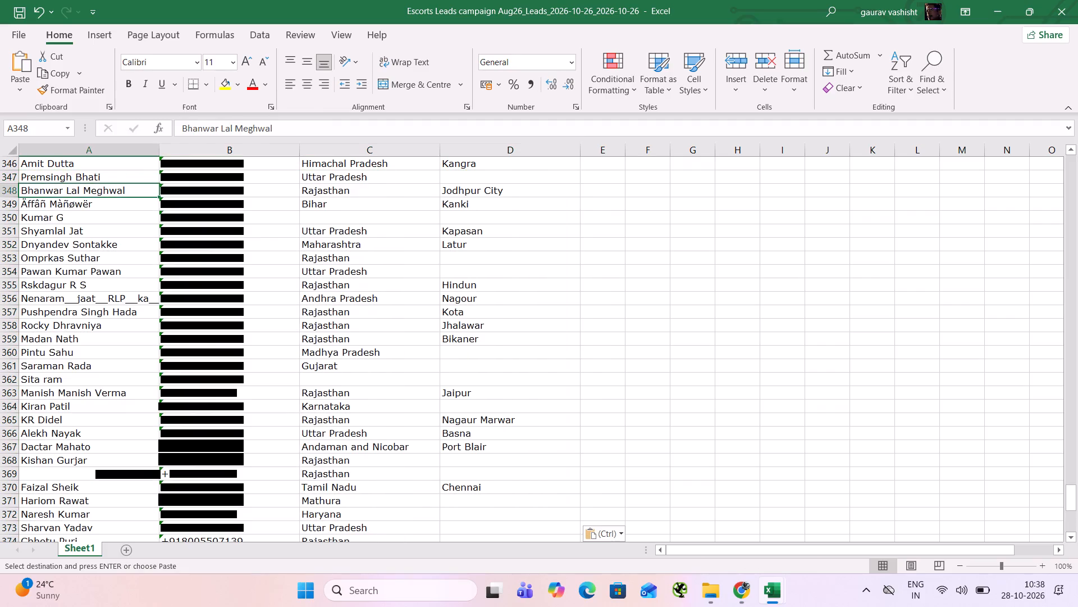
{"action": "key", "text": "ctrl+Down"}
{"action": "key", "text": "ctrl+Down"}
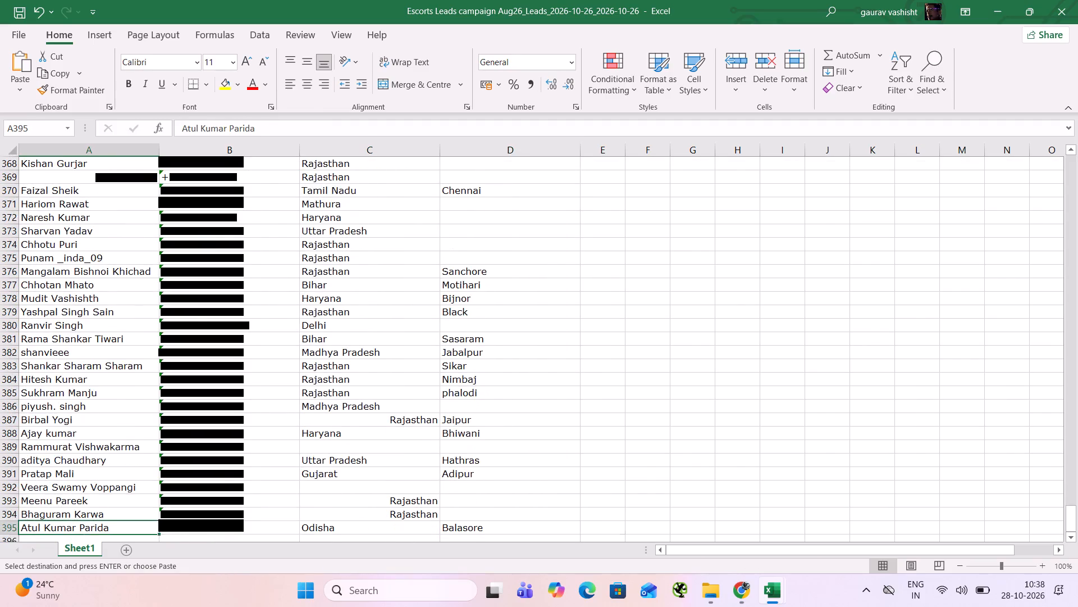
{"action": "key", "text": "ctrl+Up"}
{"action": "key", "text": "Down"}
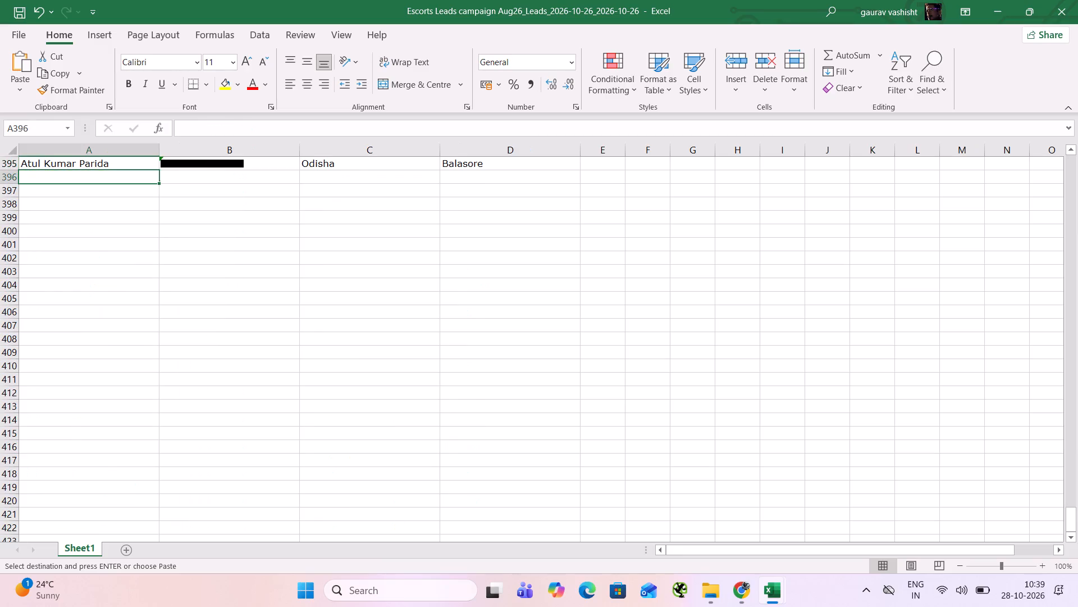
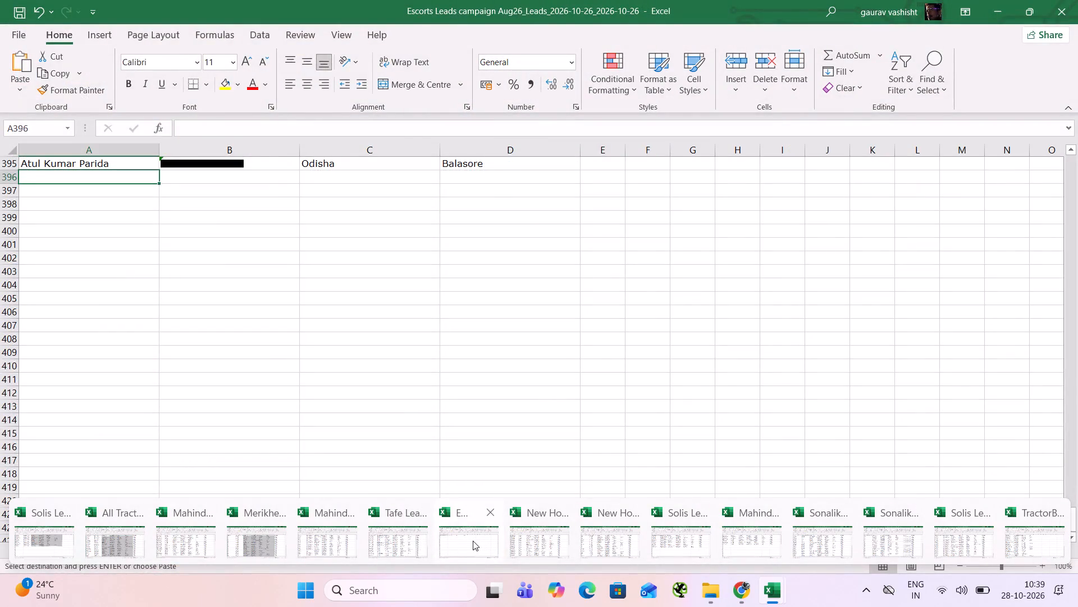
Copy the name, phone number, state and city data (O2:R55) from the New Holland Leads campaign Aug26 workbook.
{"action": "left_click_drag", "start_coordinate": [472, 541], "coordinate": [532, 534]}
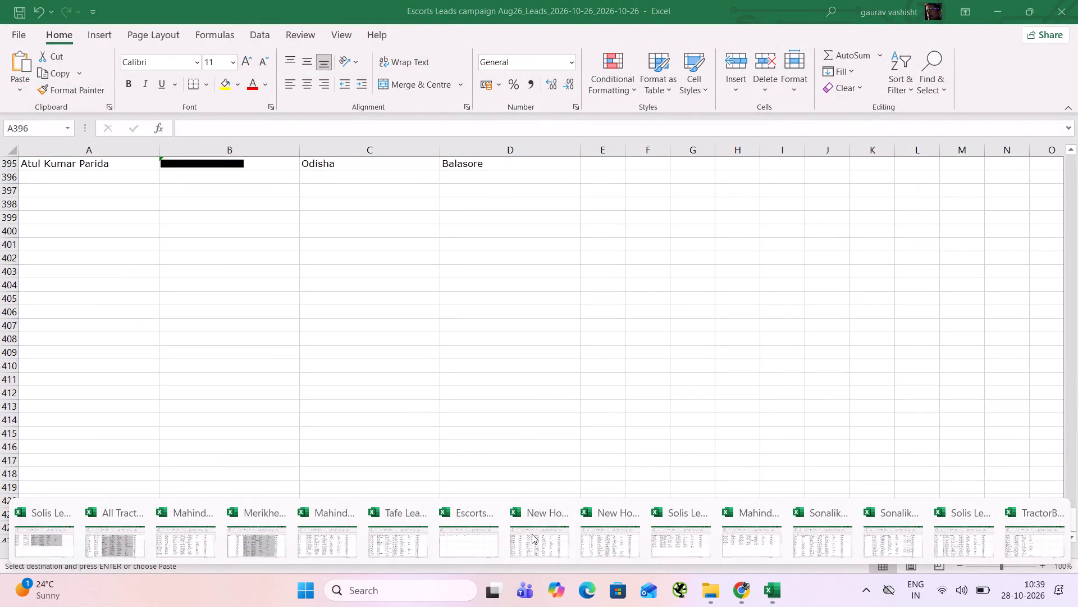
{"action": "left_click", "coordinate": [533, 537]}
{"action": "left_click_drag", "start_coordinate": [358, 309], "coordinate": [363, 165]}
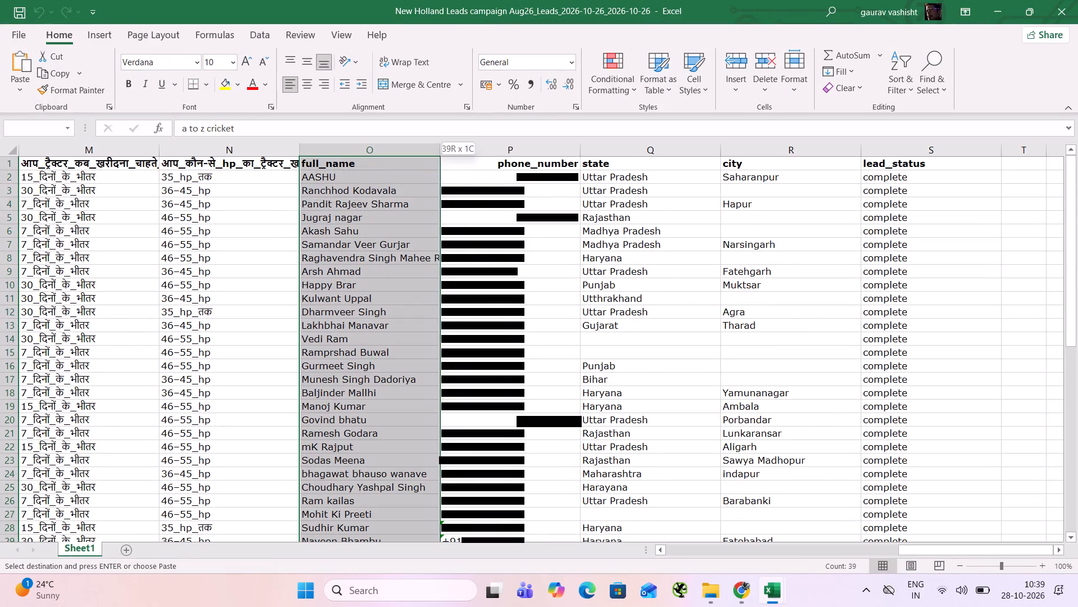
{"action": "left_click_drag", "start_coordinate": [363, 165], "coordinate": [362, 164]}
{"action": "left_click", "coordinate": [362, 174]}
{"action": "left_click_drag", "start_coordinate": [362, 174], "coordinate": [373, 386]}
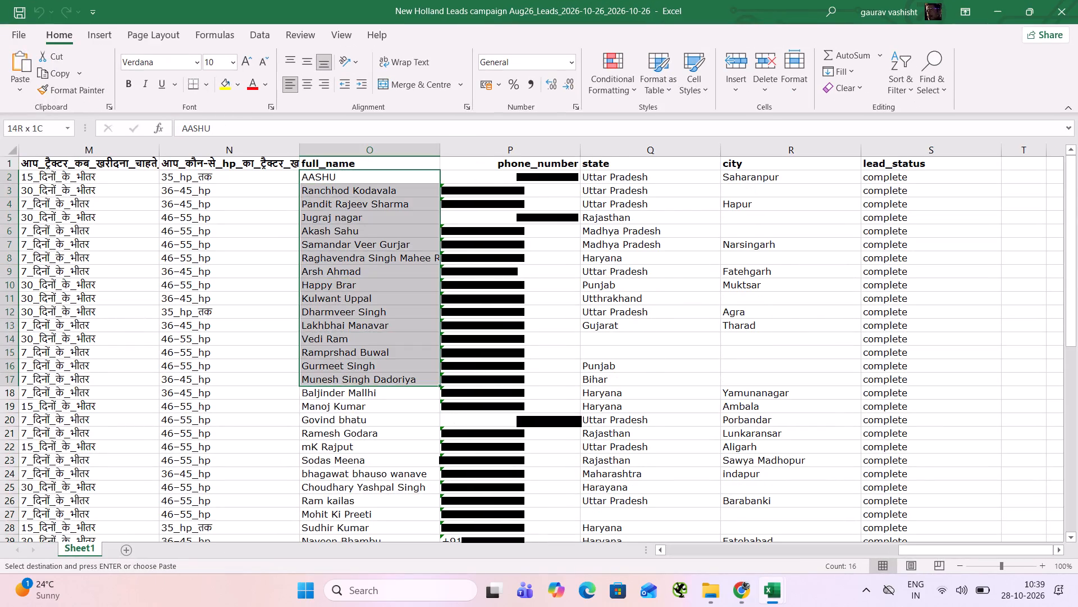
{"action": "left_click_drag", "start_coordinate": [373, 386], "coordinate": [629, 549]}
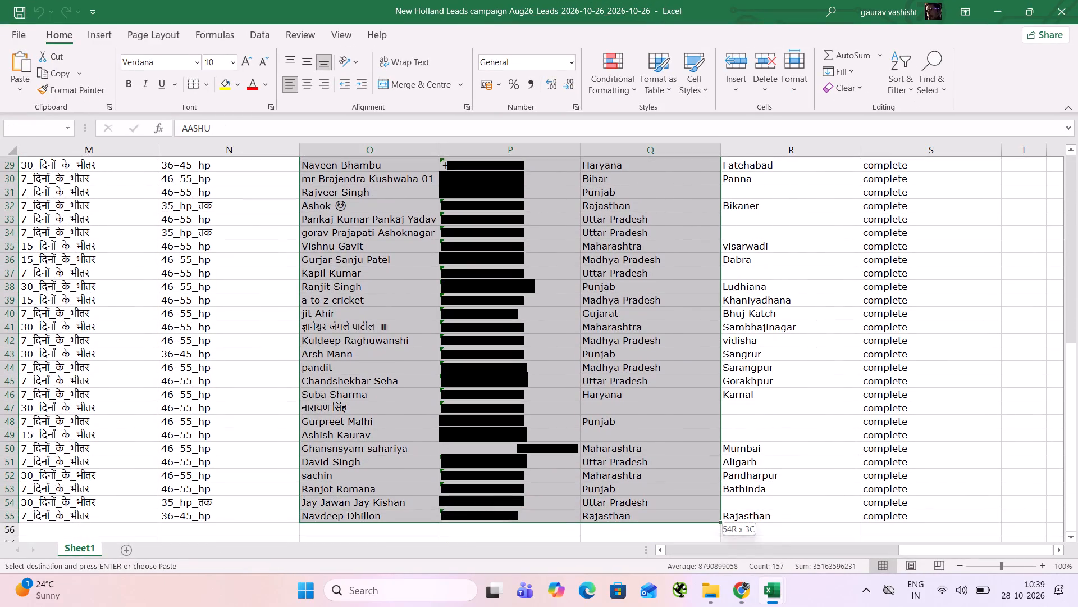
{"action": "left_click_drag", "start_coordinate": [629, 549], "coordinate": [758, 517]}
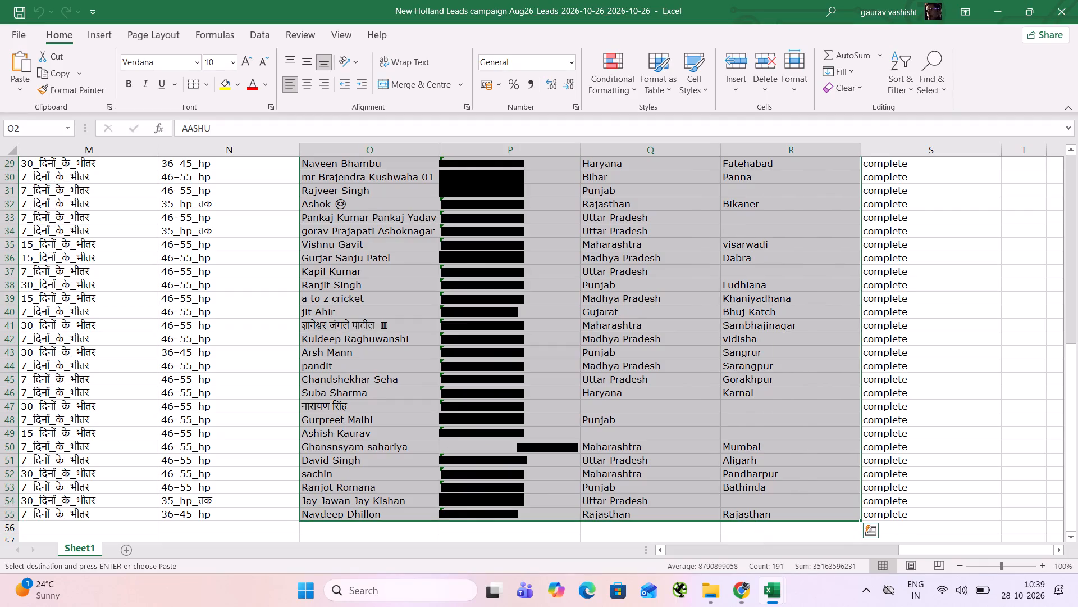
{"action": "right_click", "coordinate": [587, 355]}
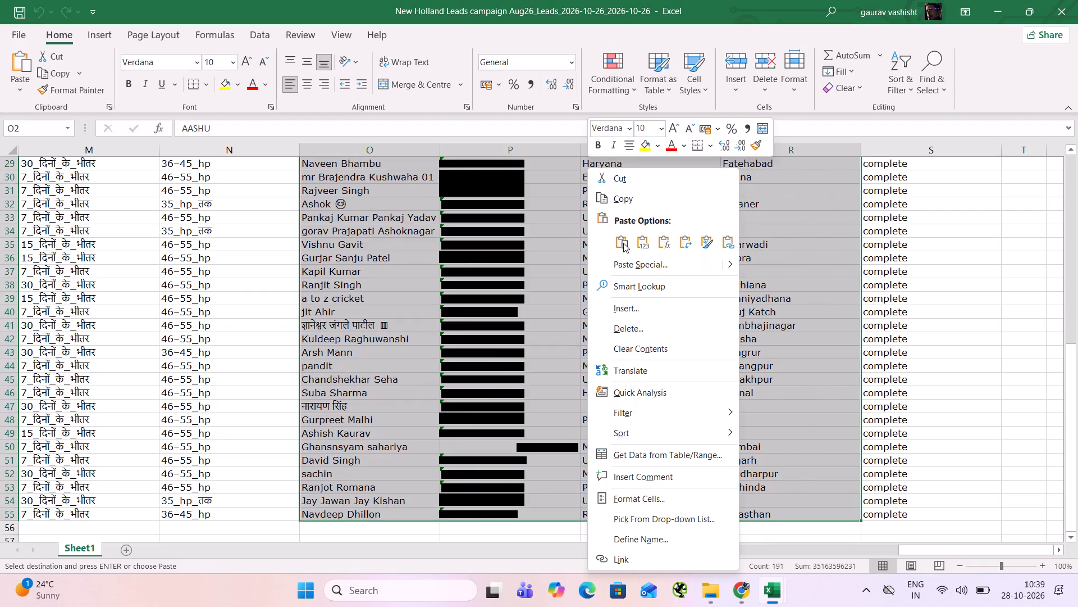
{"action": "left_click", "coordinate": [647, 193]}
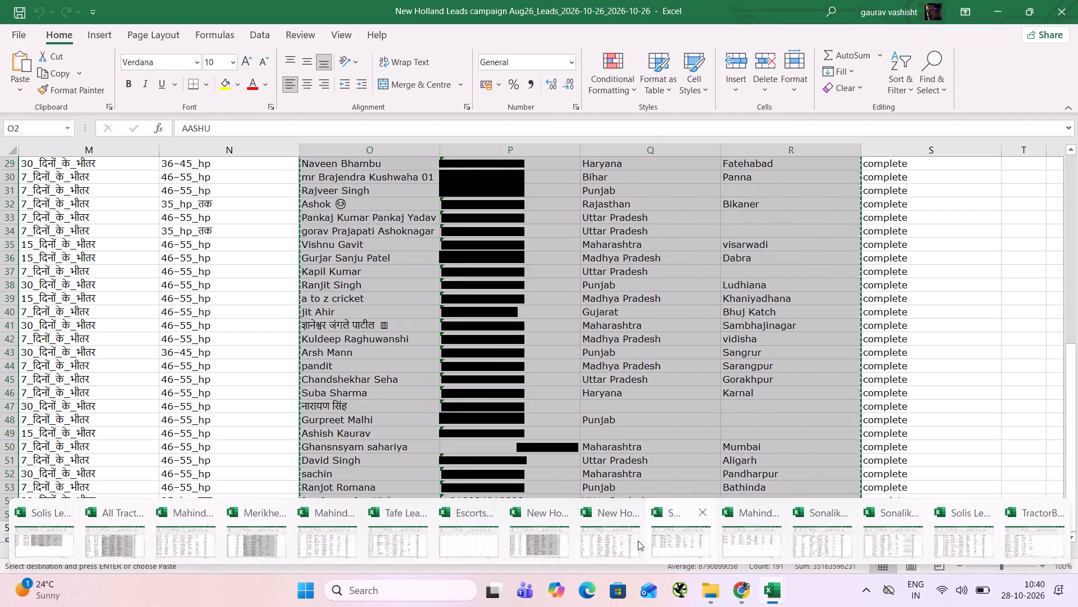
Paste the copied New Holland lead rows into the Escorts sheet starting at A396.
{"action": "left_click", "coordinate": [470, 546]}
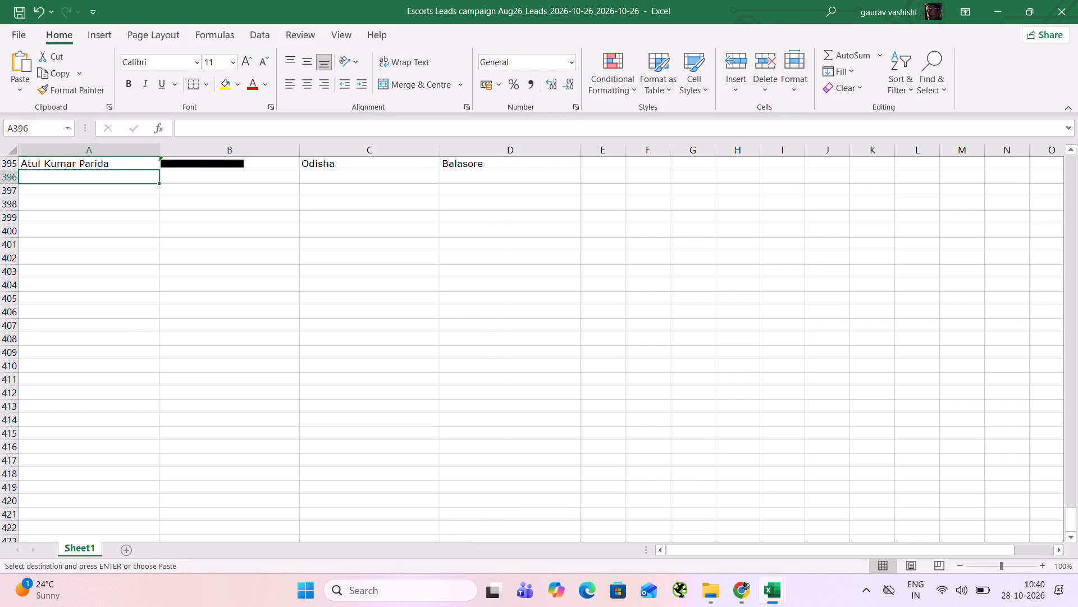
{"action": "right_click", "coordinate": [97, 177]}
{"action": "left_click", "coordinate": [129, 249]}
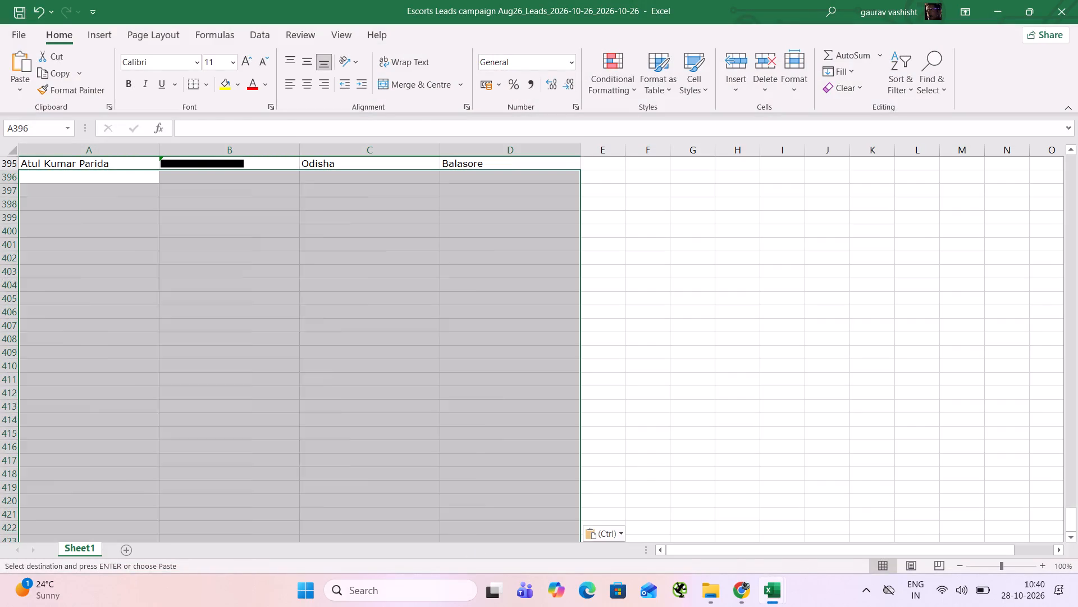
Go to the first empty cell below the pasted New Holland rows in the Escorts sheet, A450.
{"action": "key", "text": "Down"}
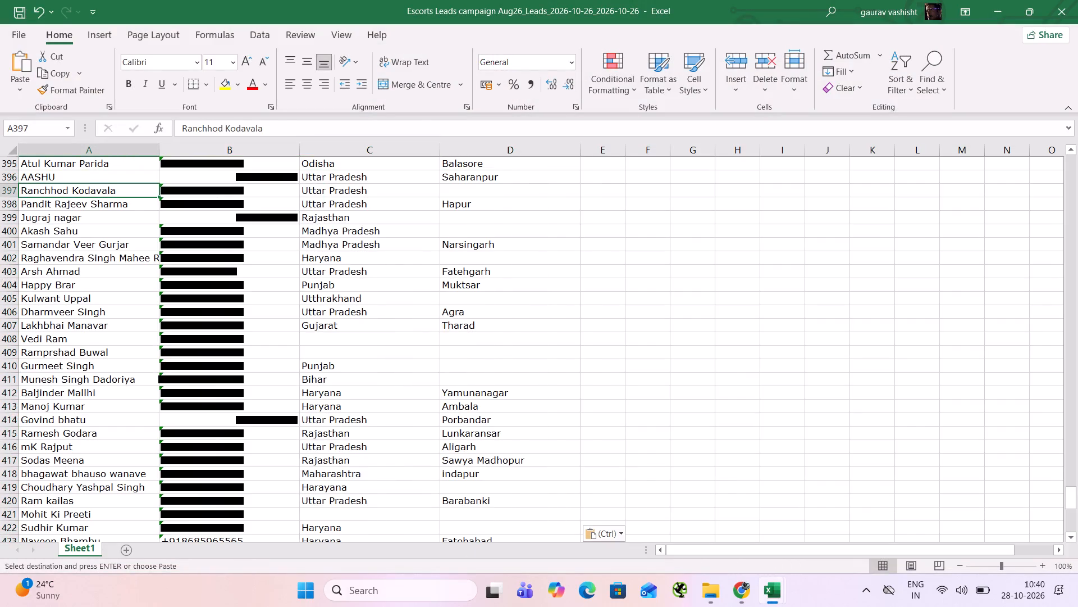
{"action": "key", "text": "ctrl+Down"}
{"action": "key", "text": "ctrl+Down"}
{"action": "key", "text": "ctrl+Up"}
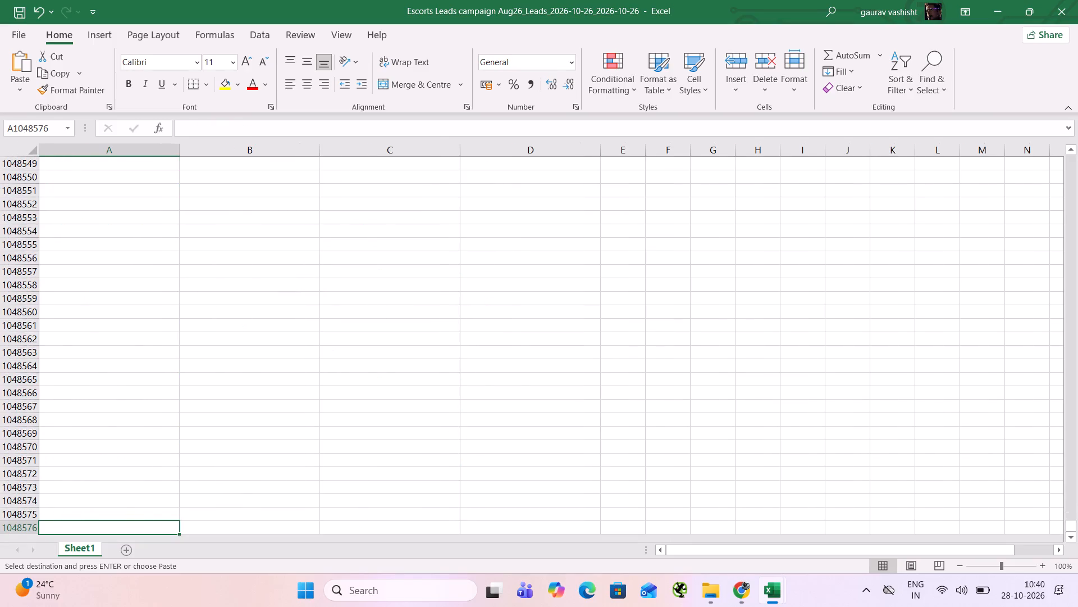
{"action": "key", "text": "Down"}
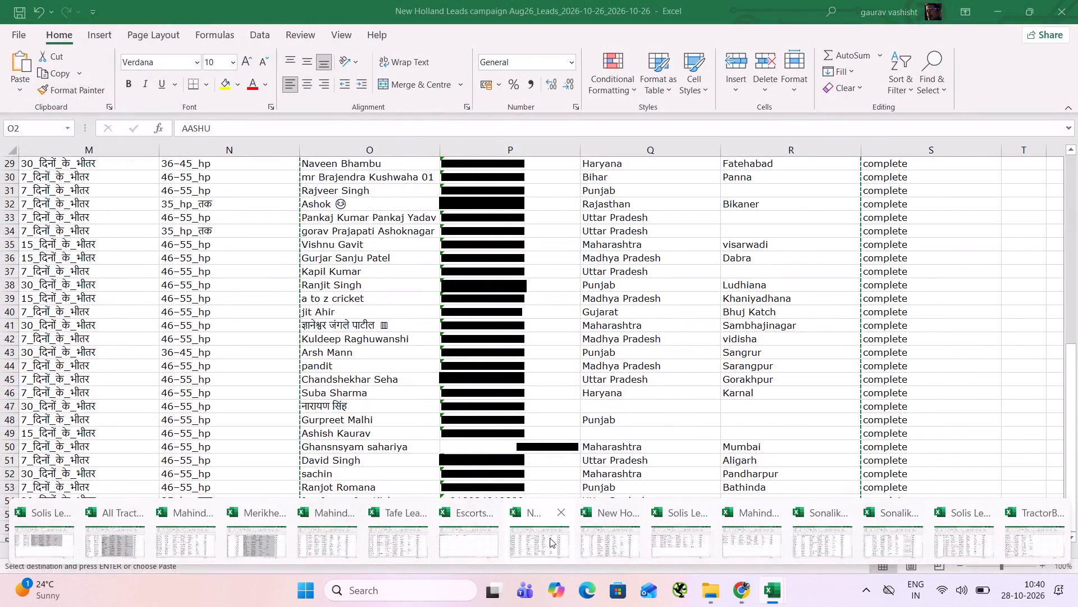
Copy the name, WhatsApp number, state and city data (O2:R36) from the New Holland Leads campaign Aug26 (1) workbook.
{"action": "left_click", "coordinate": [604, 542]}
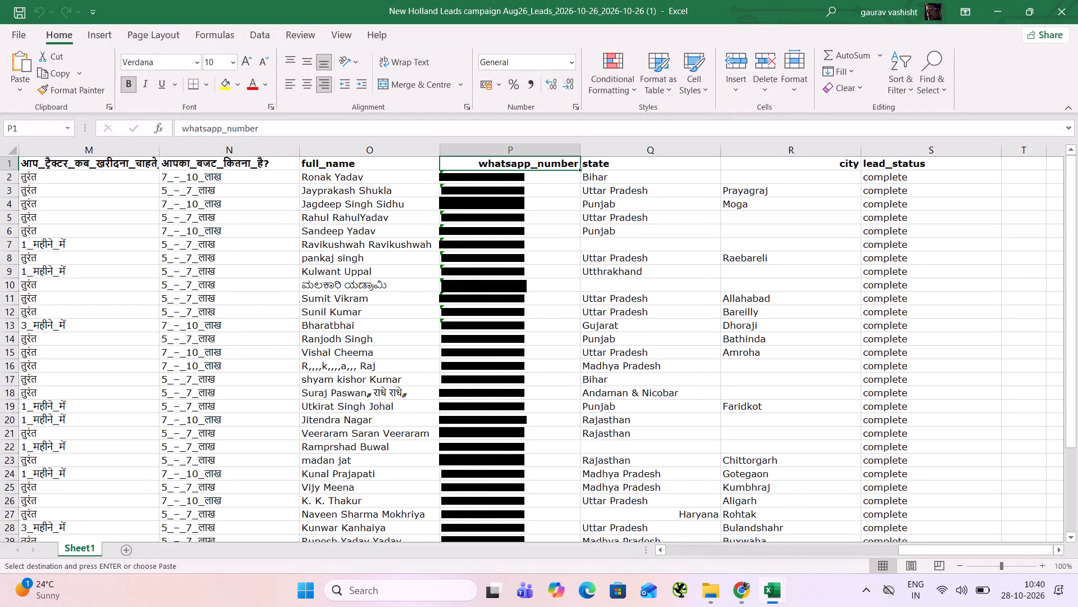
{"action": "left_click_drag", "start_coordinate": [397, 175], "coordinate": [581, 212]}
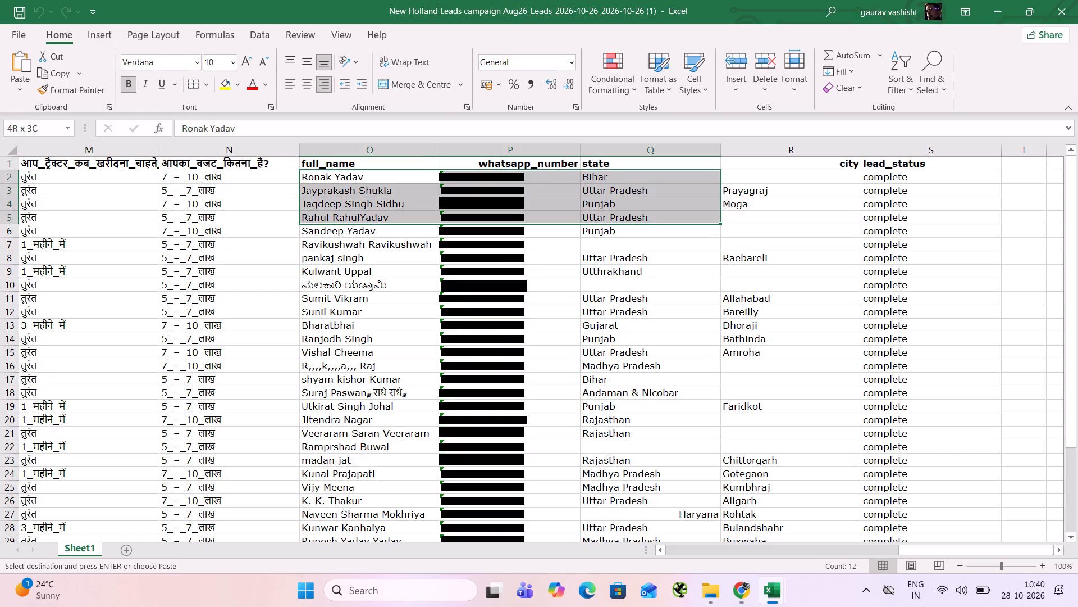
{"action": "left_click_drag", "start_coordinate": [581, 212], "coordinate": [752, 523]}
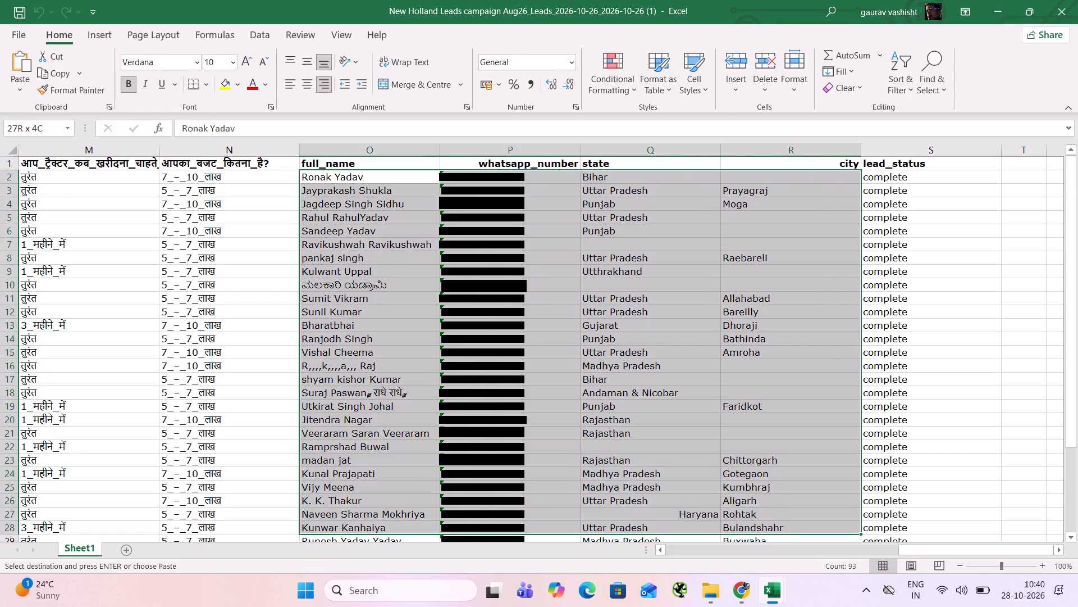
{"action": "left_click_drag", "start_coordinate": [752, 523], "coordinate": [764, 494]}
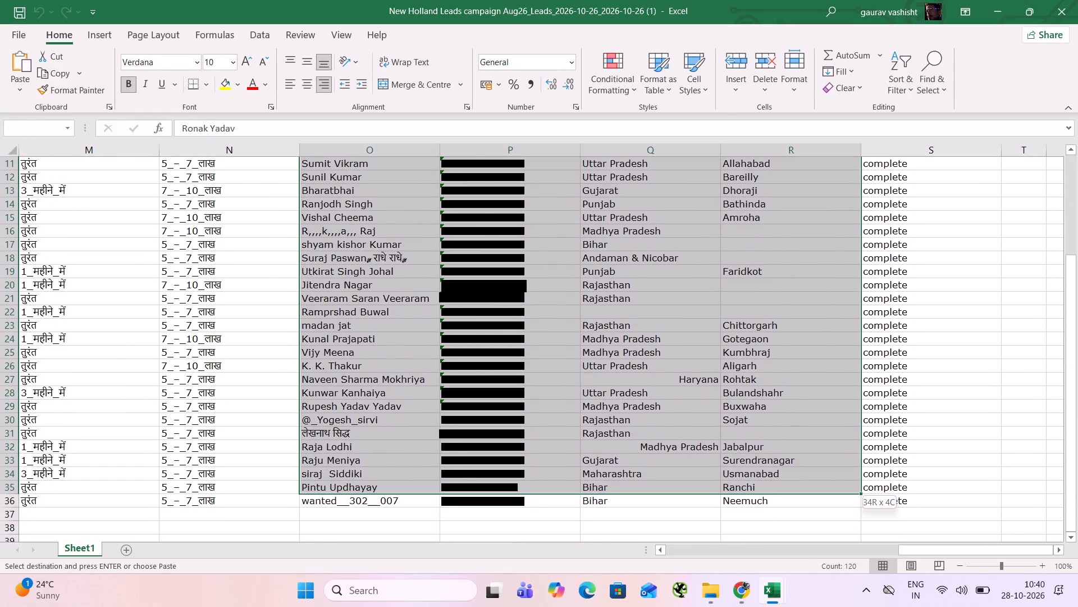
{"action": "left_click_drag", "start_coordinate": [764, 494], "coordinate": [764, 502]}
{"action": "right_click", "coordinate": [623, 368]}
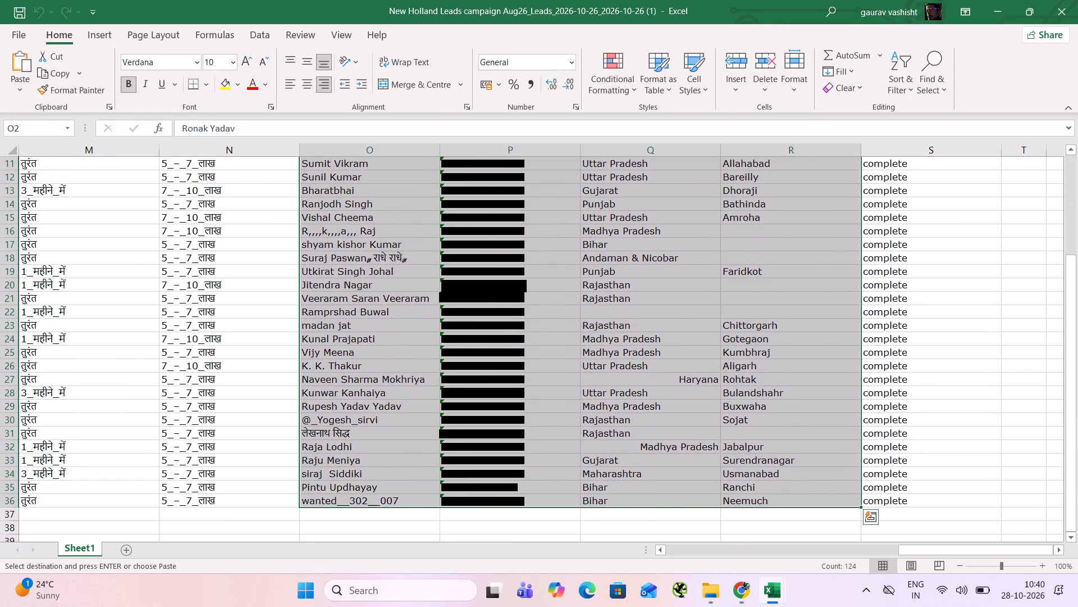
{"action": "left_click", "coordinate": [651, 207]}
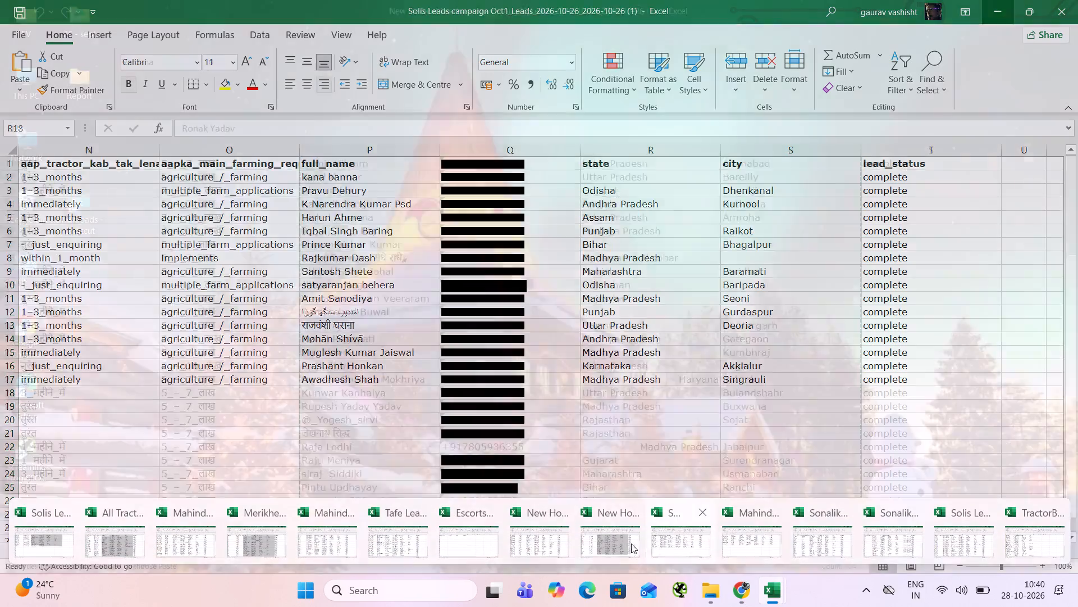
Paste the copied lead rows from the New Holland (1) workbook into the Escorts sheet starting at A450.
{"action": "left_click", "coordinate": [495, 536]}
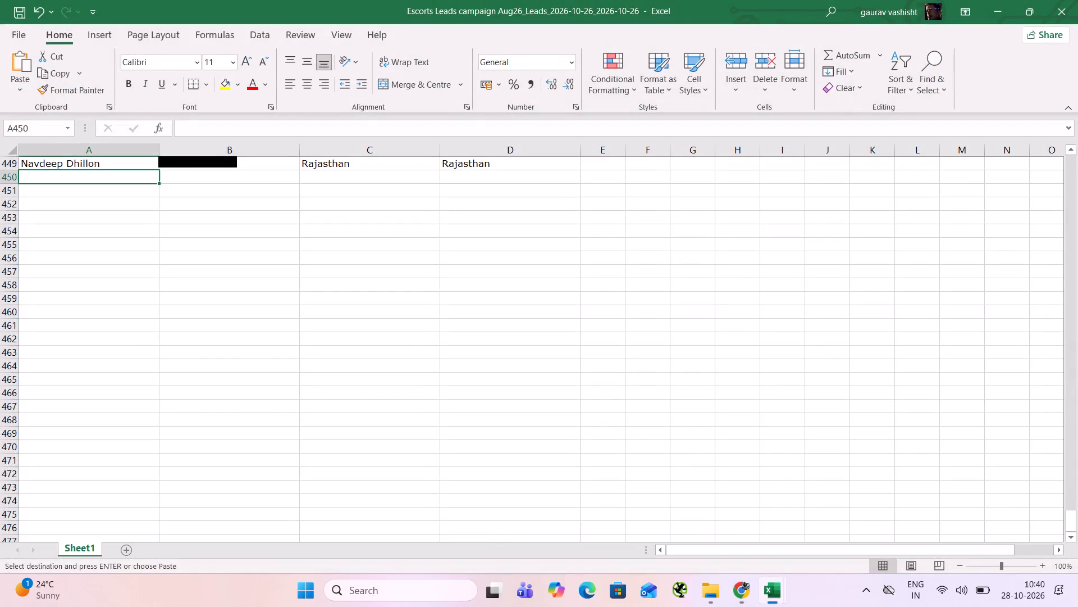
Paste the lead rows copied from the second New Holland workbook at A450 in the Escorts sheet and go to the first empty cell below, A485.
{"action": "right_click", "coordinate": [73, 178]}
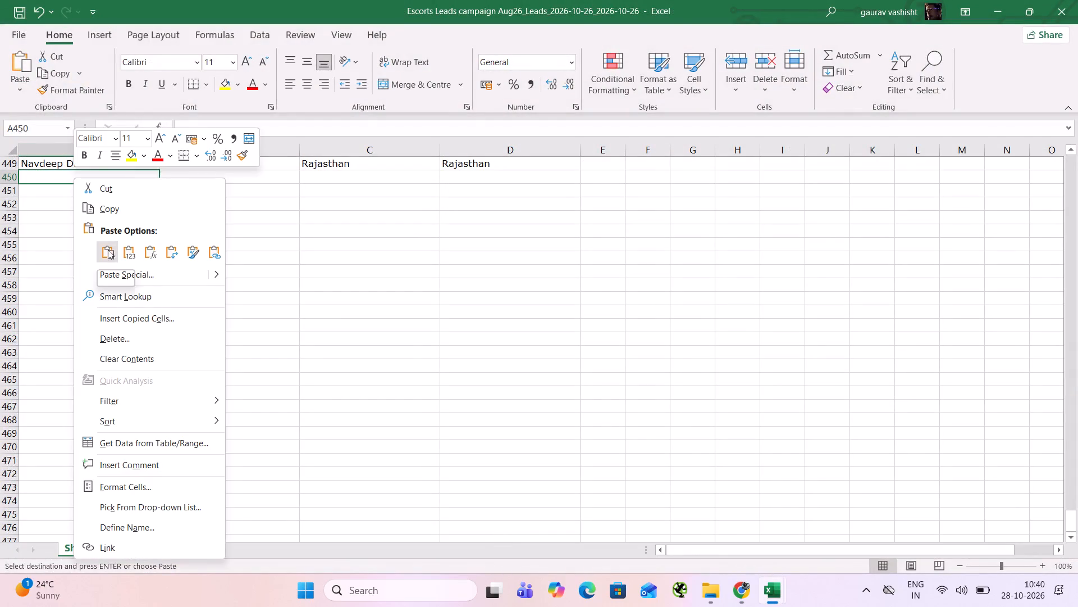
{"action": "left_click", "coordinate": [106, 248]}
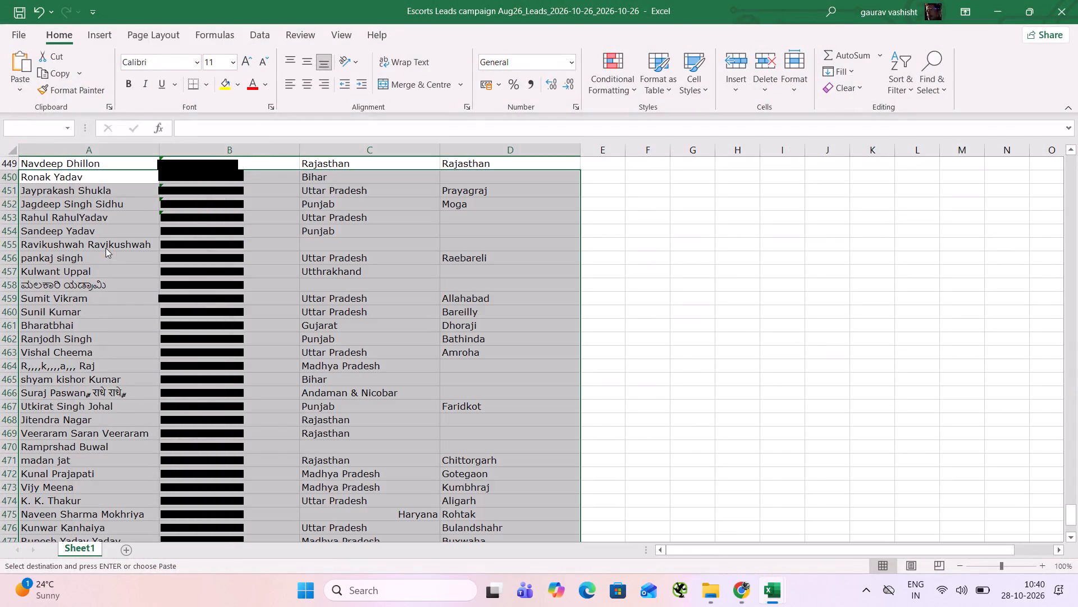
{"action": "key", "text": "Down"}
{"action": "left_click", "coordinate": [106, 248]}
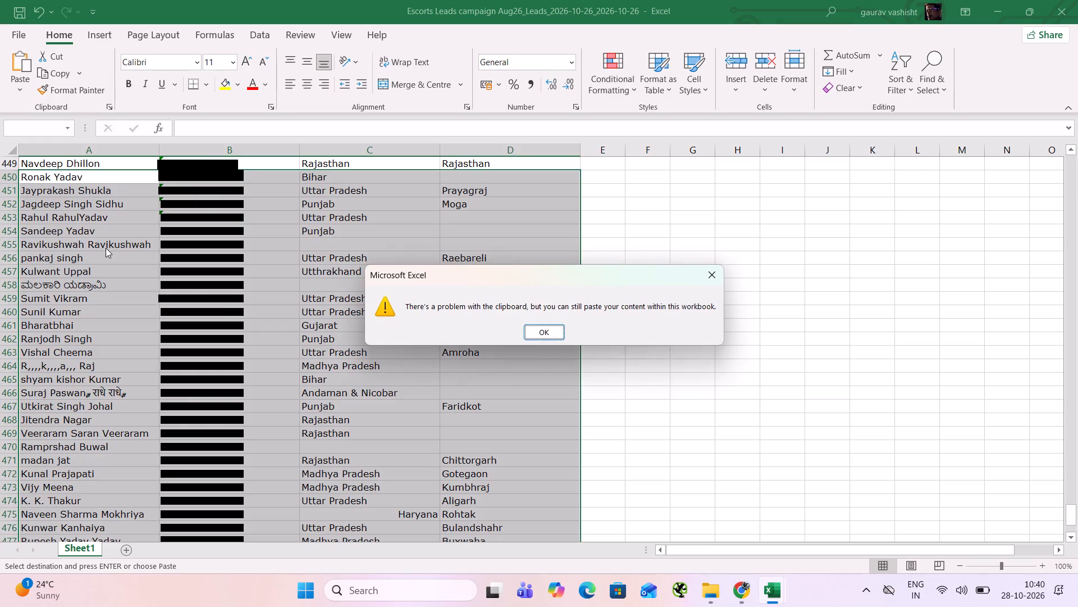
{"action": "left_click", "coordinate": [714, 275]}
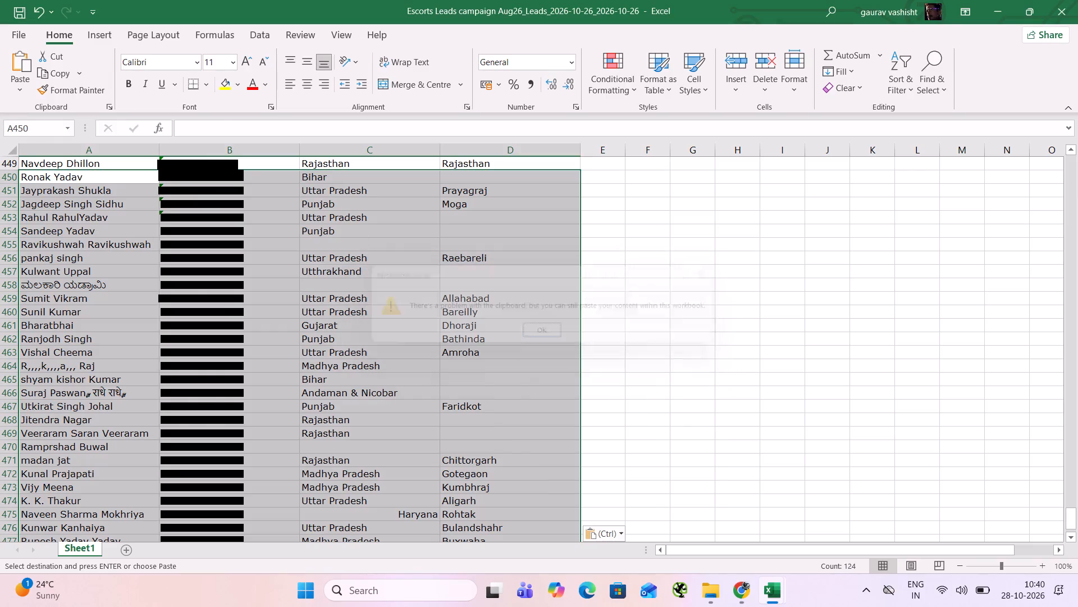
{"action": "left_click", "coordinate": [78, 180]}
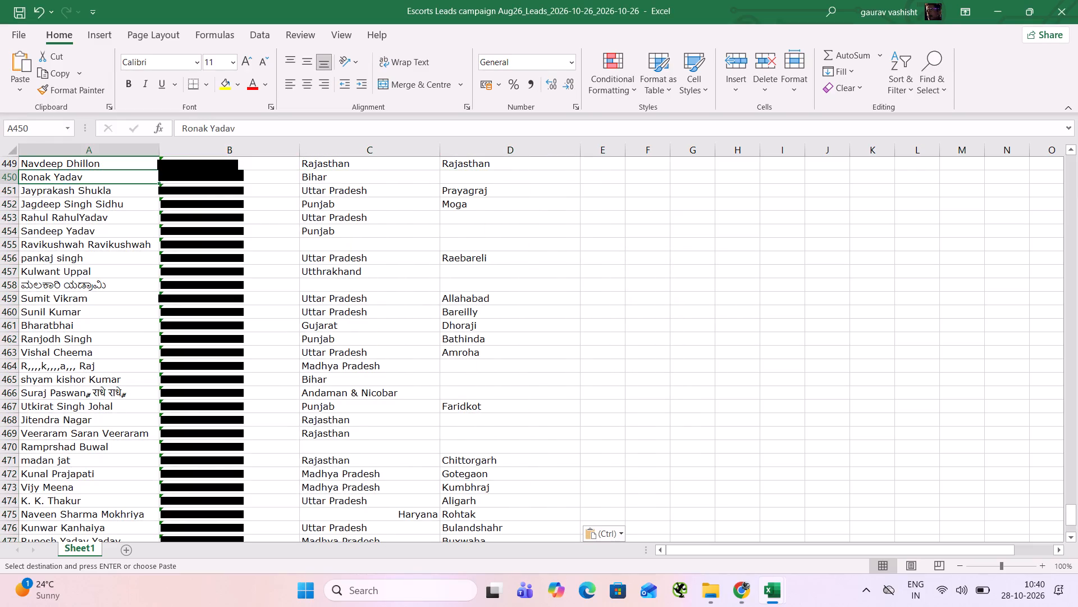
{"action": "key", "text": "ctrl+Down"}
{"action": "key", "text": "ctrl+Down"}
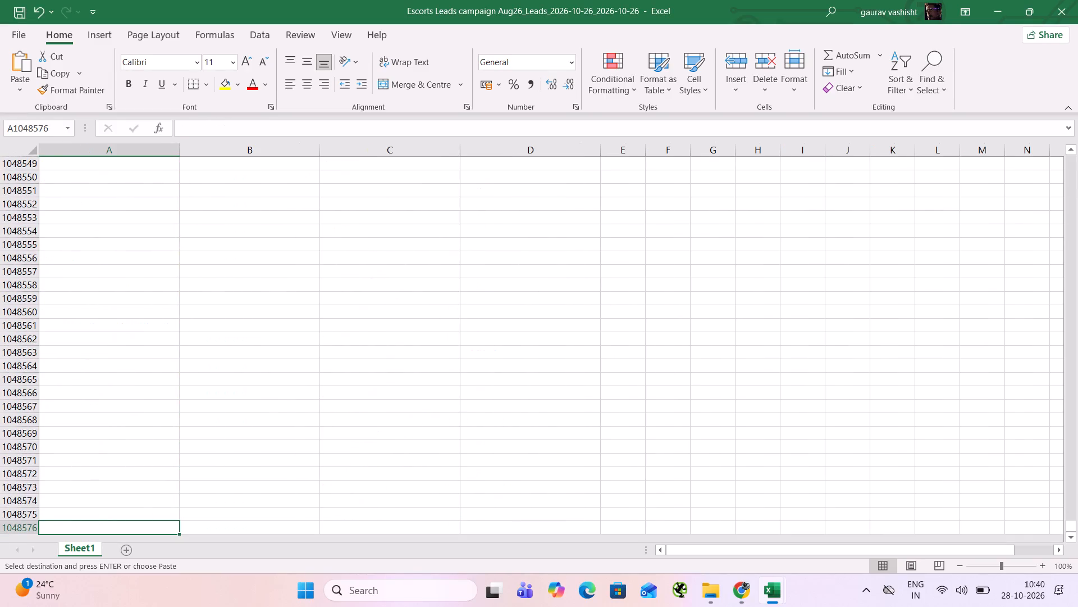
{"action": "key", "text": "ctrl+Up"}
{"action": "key", "text": "Down"}
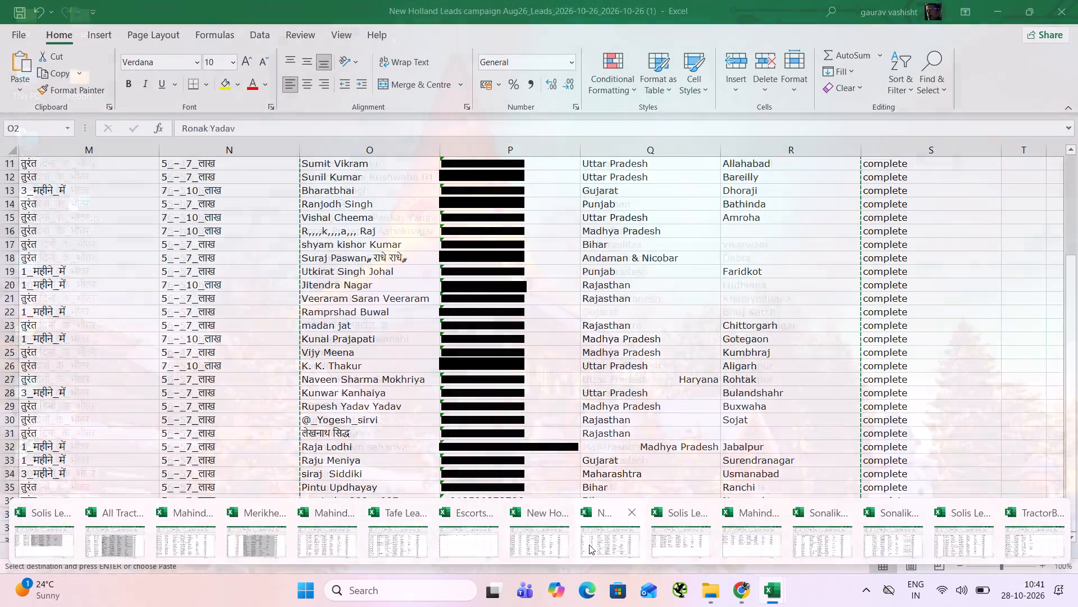
Copy the name, phone, state and city data (P2:S17) from the Solis Leads campaign Oct1 (1) workbook.
{"action": "left_click", "coordinate": [678, 536]}
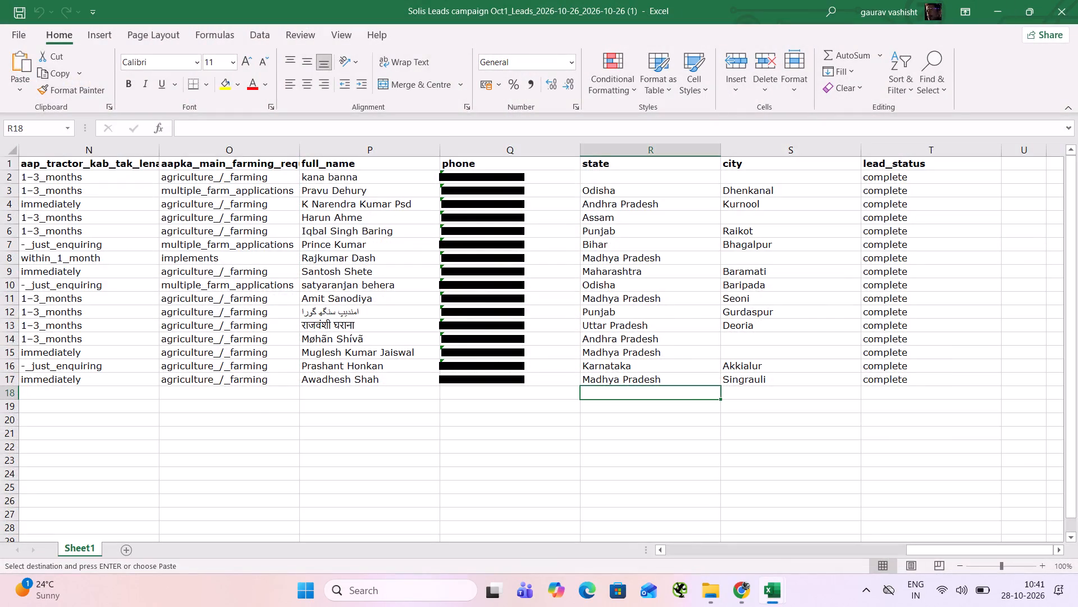
{"action": "left_click_drag", "start_coordinate": [371, 176], "coordinate": [757, 382]}
{"action": "right_click", "coordinate": [572, 231]}
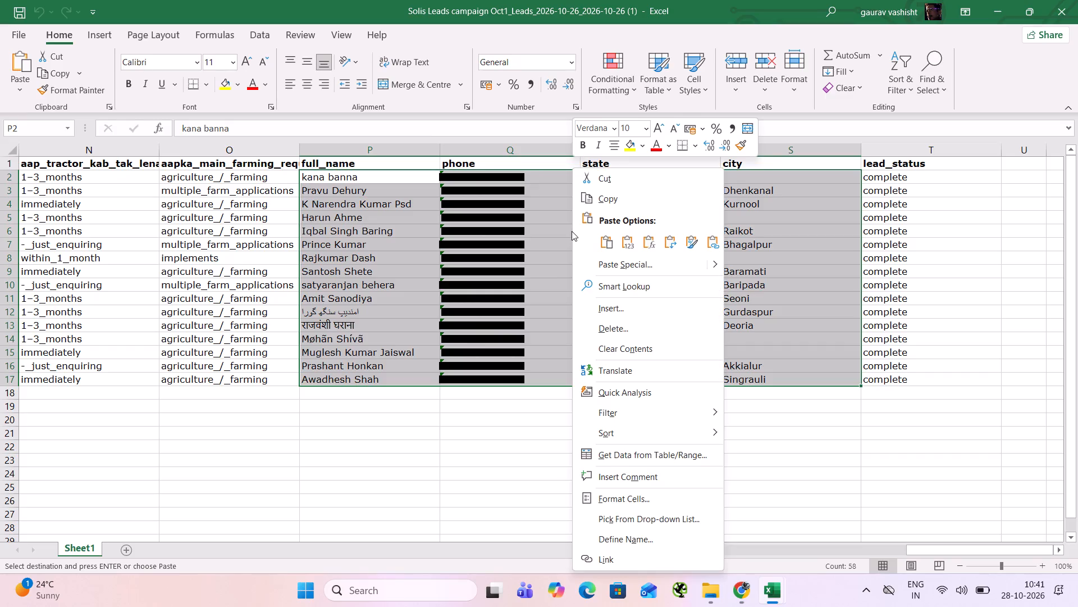
{"action": "left_click", "coordinate": [614, 198]}
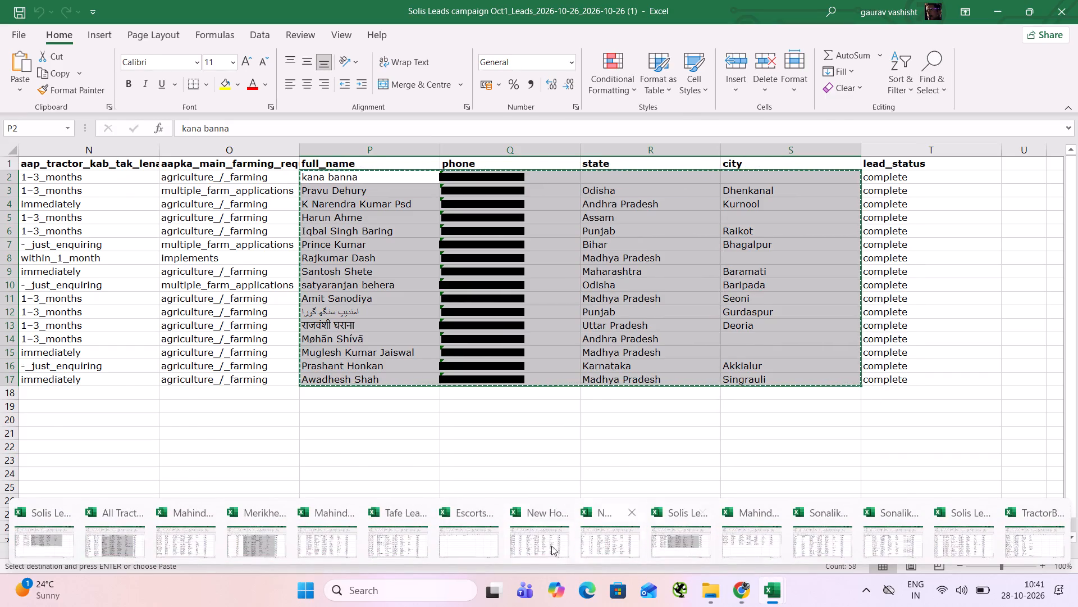
Paste the copied Solis lead rows into the Escorts sheet starting at A485 and go to the first empty cell below, A501.
{"action": "left_click", "coordinate": [480, 551]}
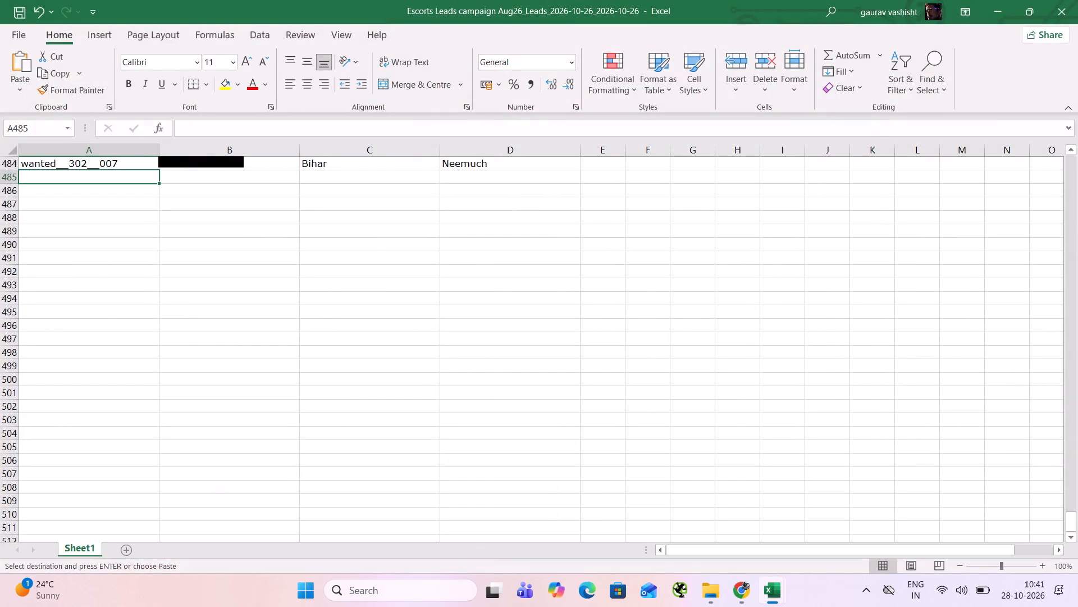
{"action": "right_click", "coordinate": [100, 178]}
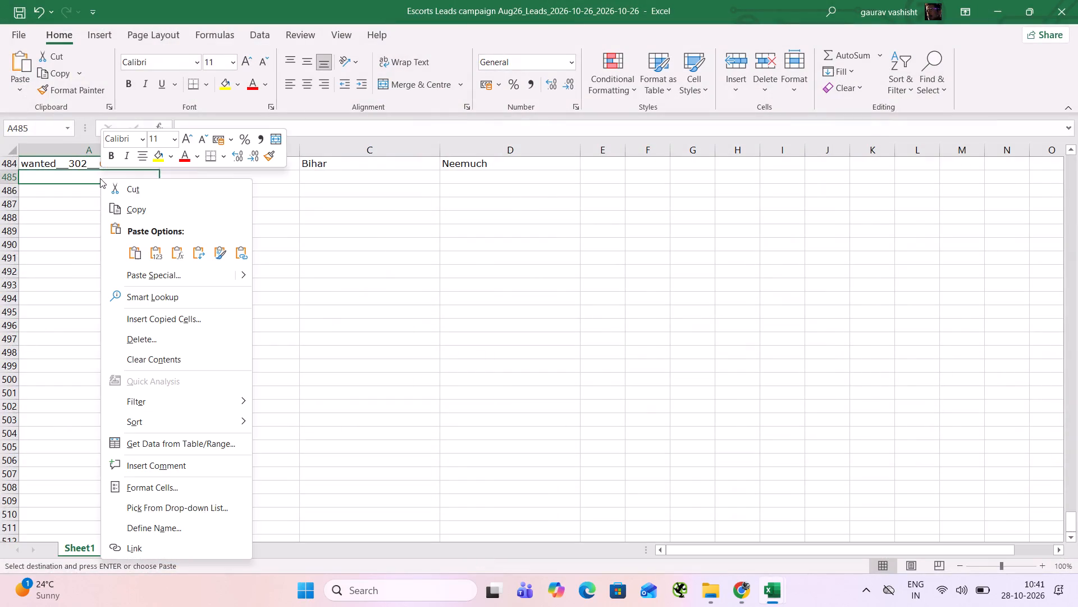
{"action": "left_click", "coordinate": [135, 249]}
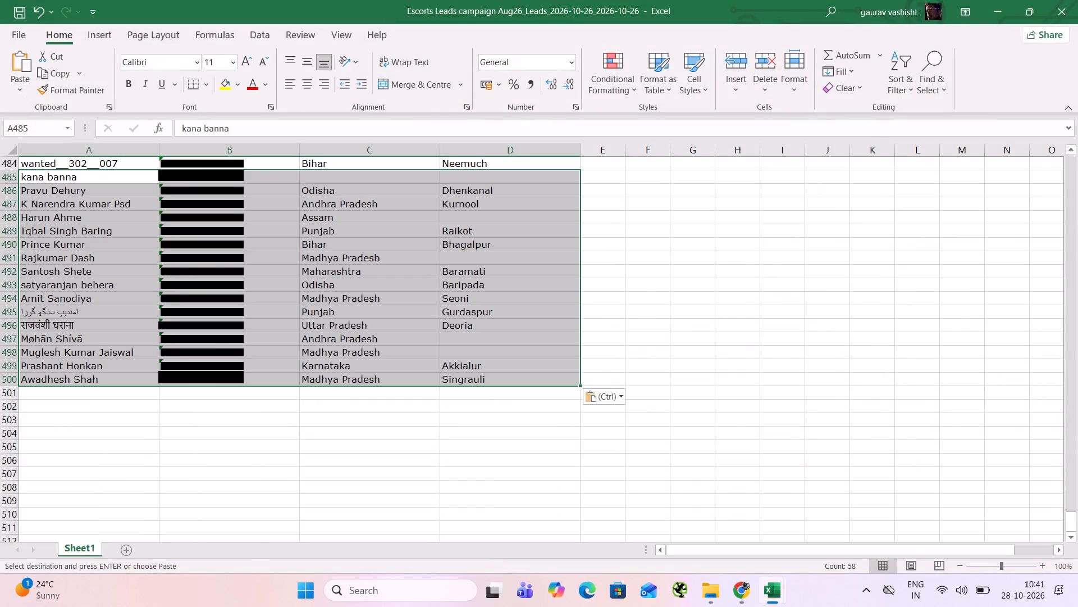
{"action": "key", "text": "Down"}
{"action": "key", "text": "ctrl+Down"}
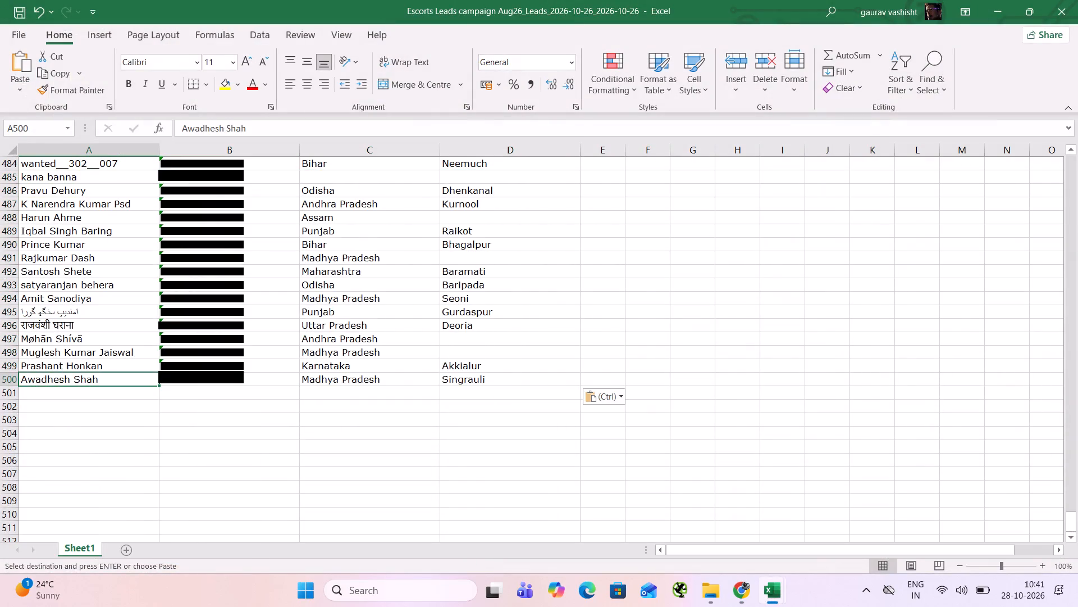
{"action": "key", "text": "ctrl+Down"}
{"action": "key", "text": "ctrl+Up"}
{"action": "key", "text": "Down"}
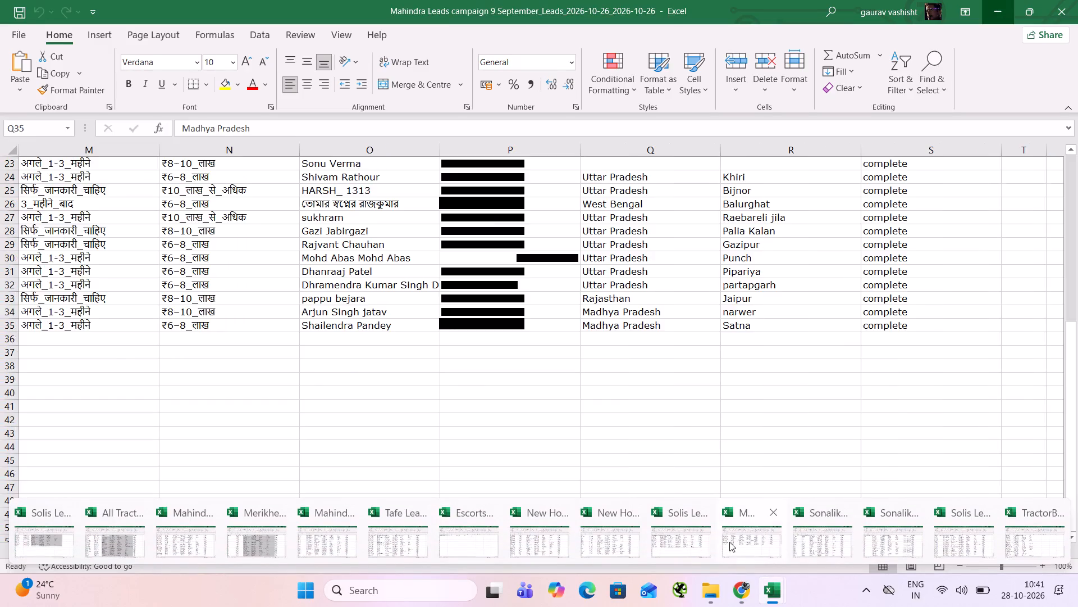
Copy the name, phone number, state and city data (O2:R35) from the Mahindra Leads campaign 9 September workbook.
{"action": "left_click", "coordinate": [730, 540]}
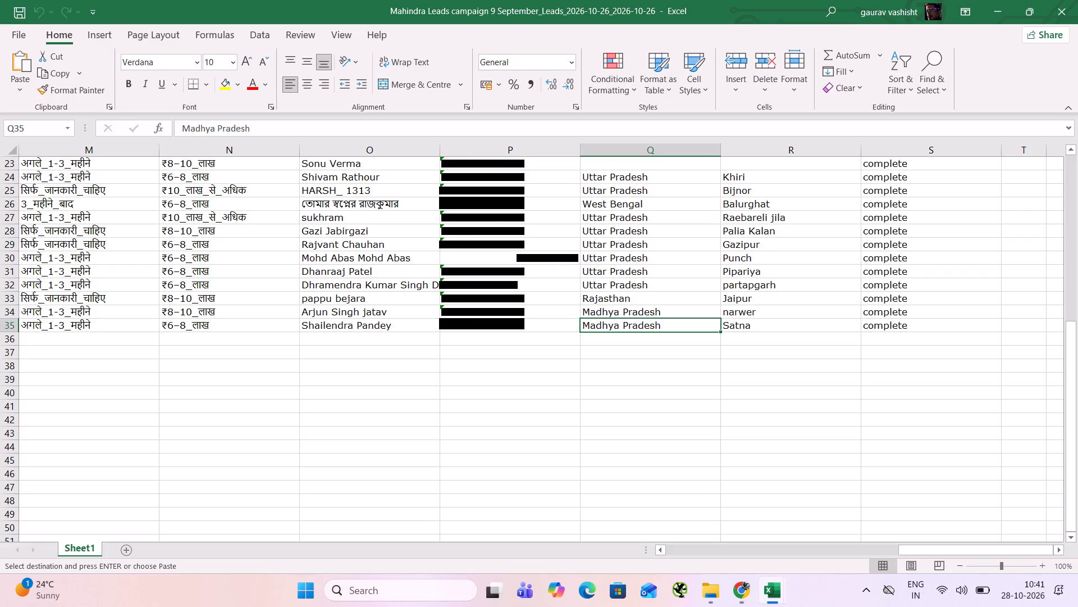
{"action": "left_click_drag", "start_coordinate": [342, 321], "coordinate": [366, 59]}
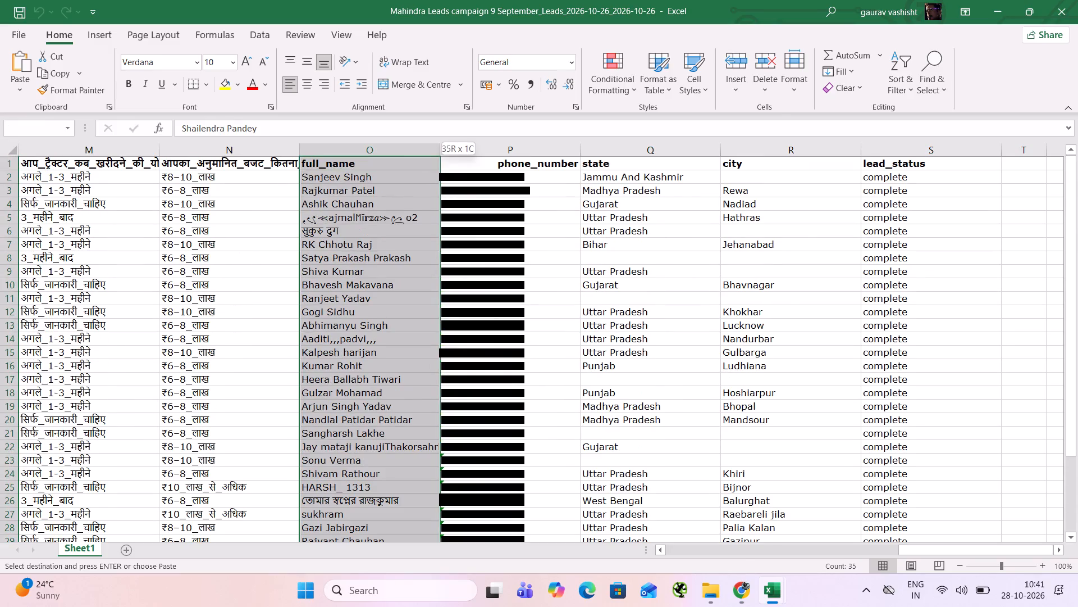
{"action": "left_click_drag", "start_coordinate": [366, 59], "coordinate": [722, 177]}
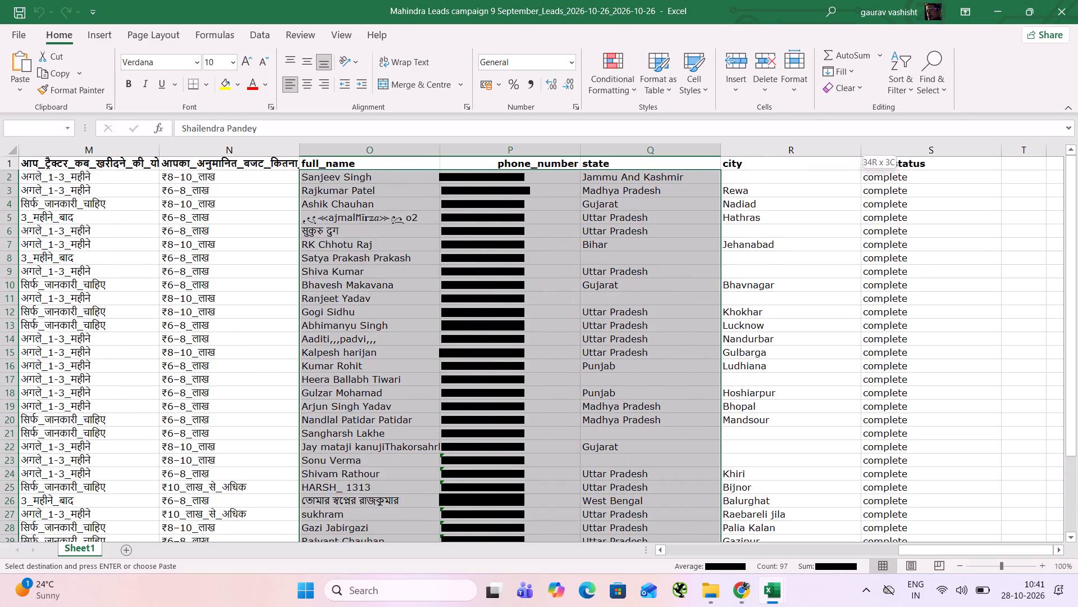
{"action": "left_click_drag", "start_coordinate": [722, 177], "coordinate": [733, 181]}
{"action": "right_click", "coordinate": [733, 181]}
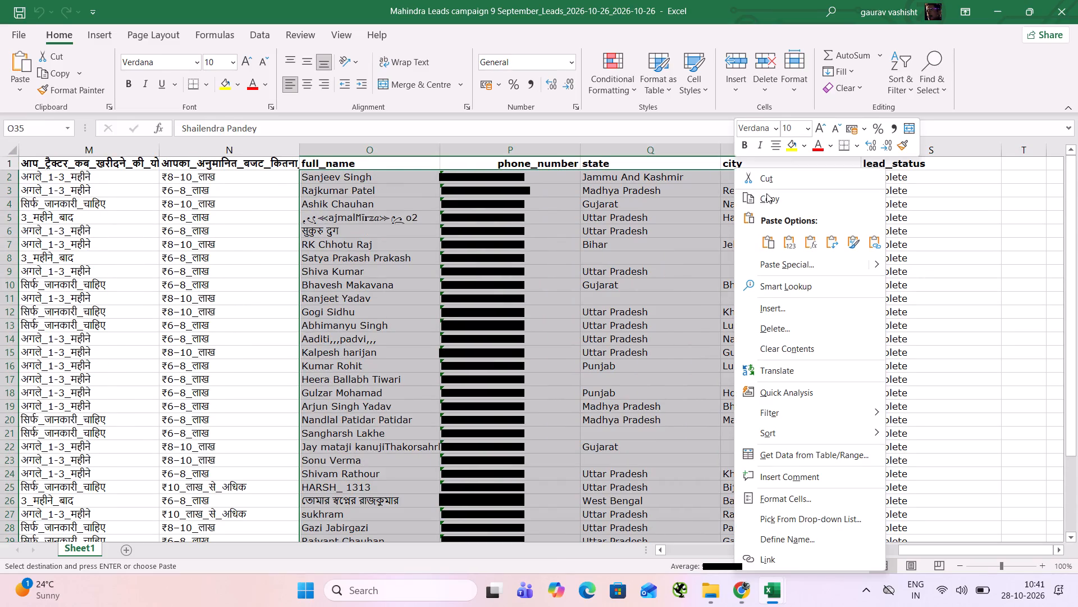
{"action": "left_click", "coordinate": [762, 194]}
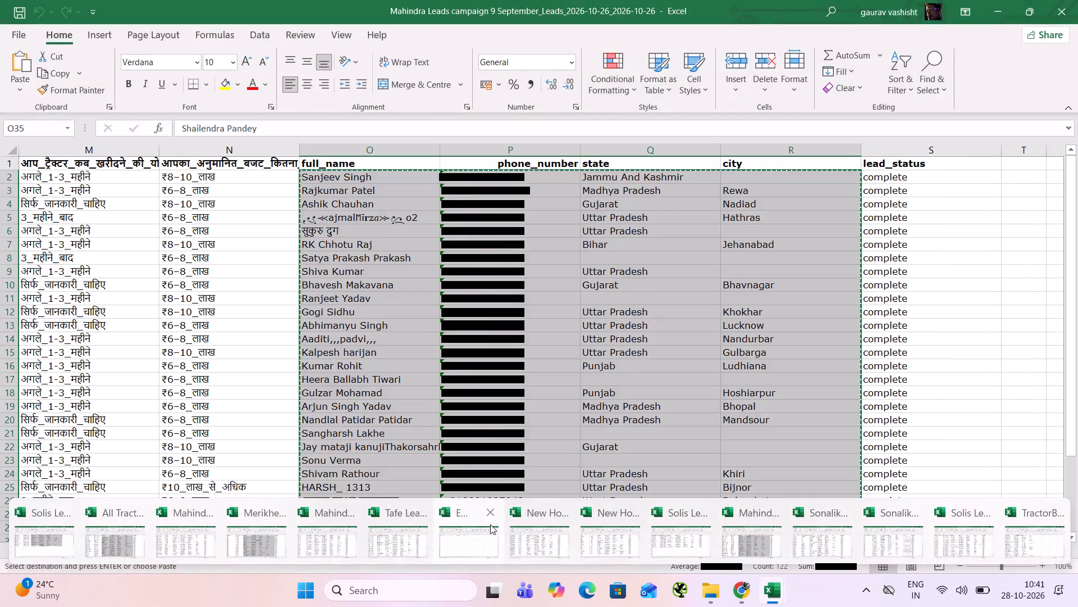
Paste the copied Mahindra lead rows into the Escorts sheet starting at A501 and go to the first empty cell below, A535.
{"action": "left_click", "coordinate": [479, 529]}
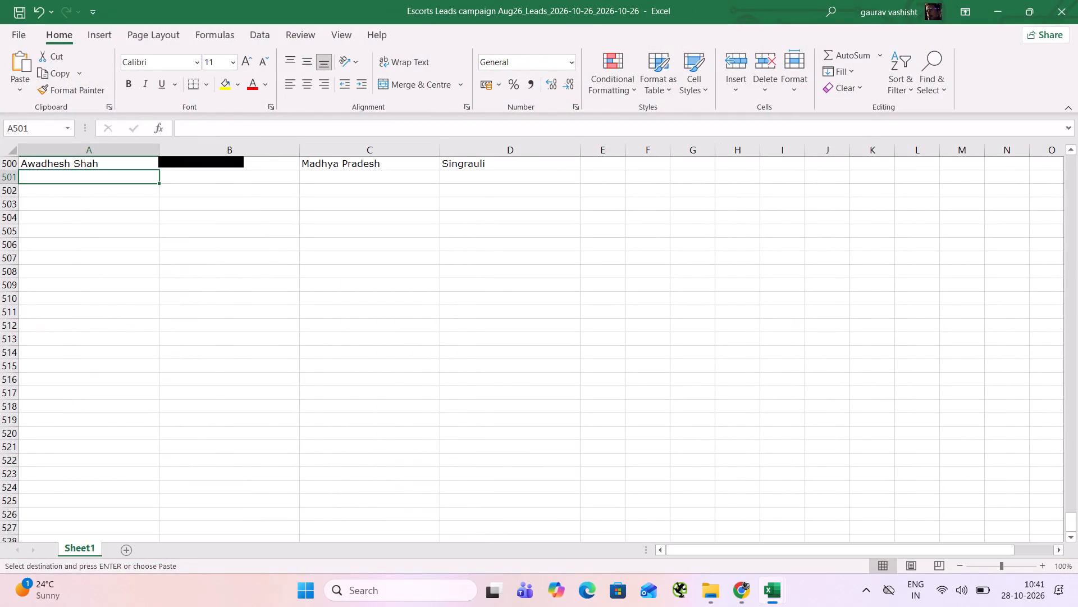
{"action": "right_click", "coordinate": [85, 174]}
{"action": "left_click", "coordinate": [117, 246]}
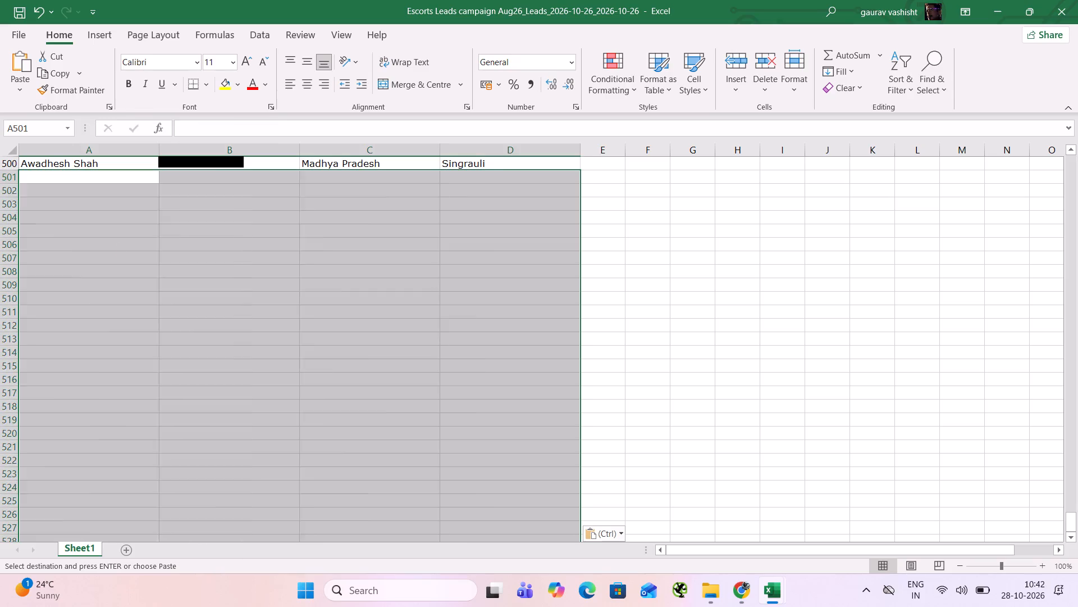
{"action": "key", "text": "Down"}
{"action": "key", "text": "ctrl+Down"}
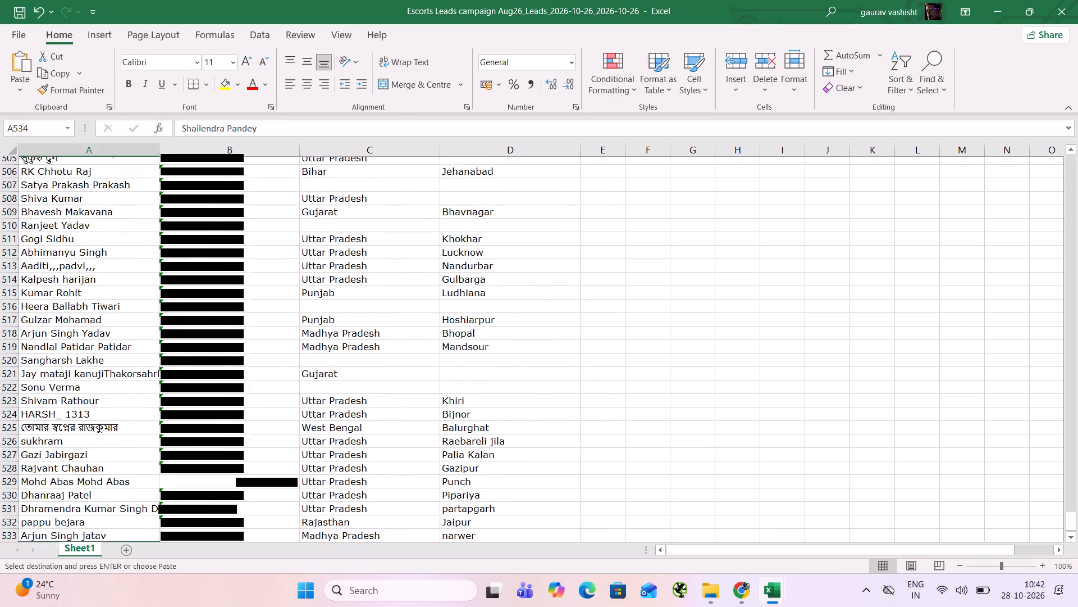
{"action": "key", "text": "ctrl+Down"}
{"action": "key", "text": "ctrl+Up"}
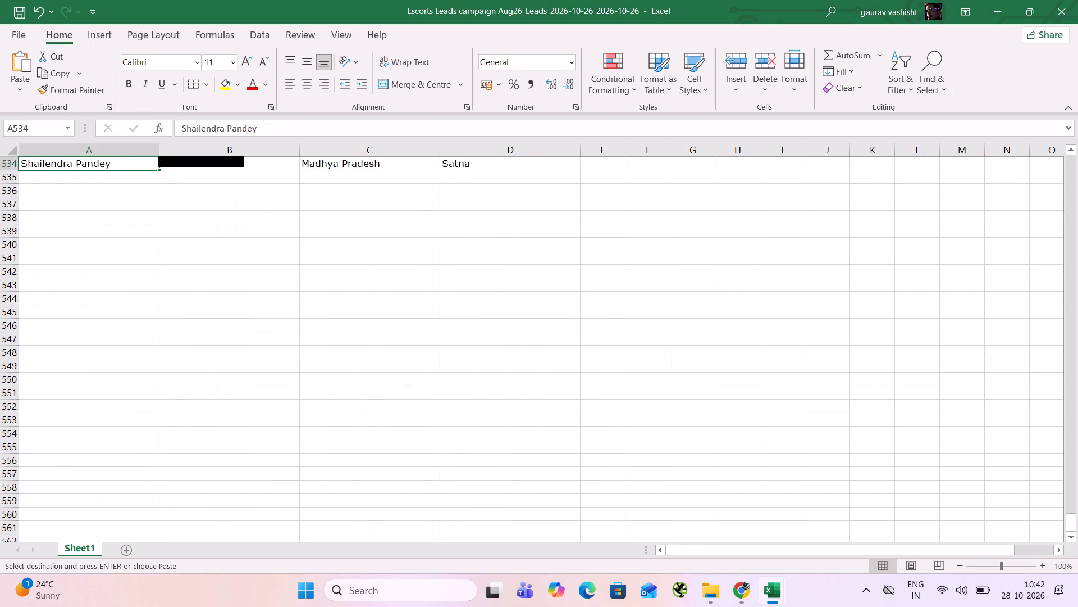
{"action": "key", "text": "Down"}
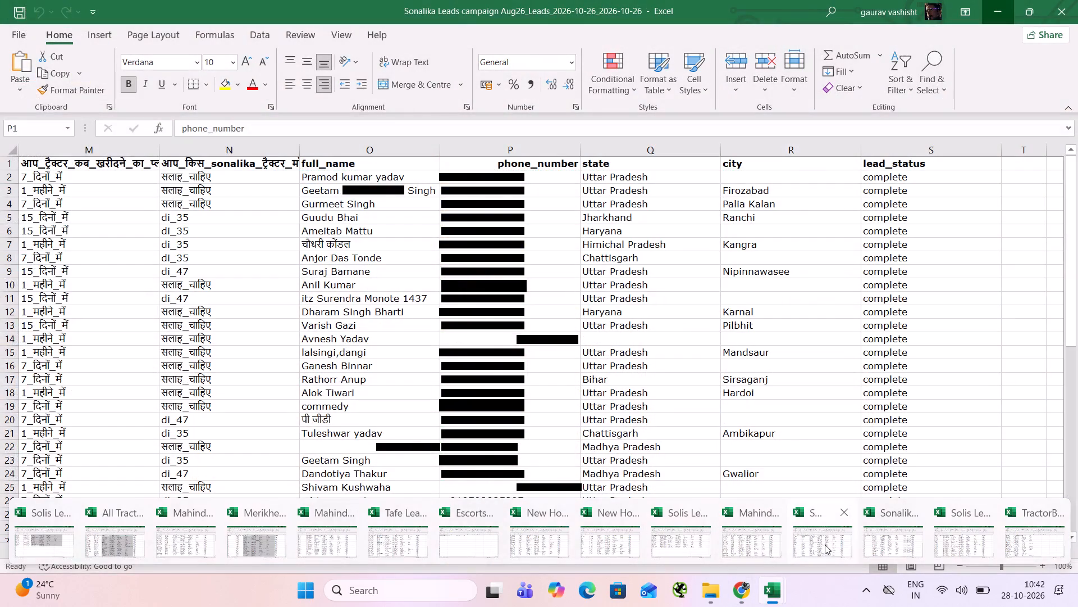
Copy the name, phone number, state and city data (O2:R55) from the Sonalika Leads campaign Aug26 workbook.
{"action": "left_click", "coordinate": [825, 545]}
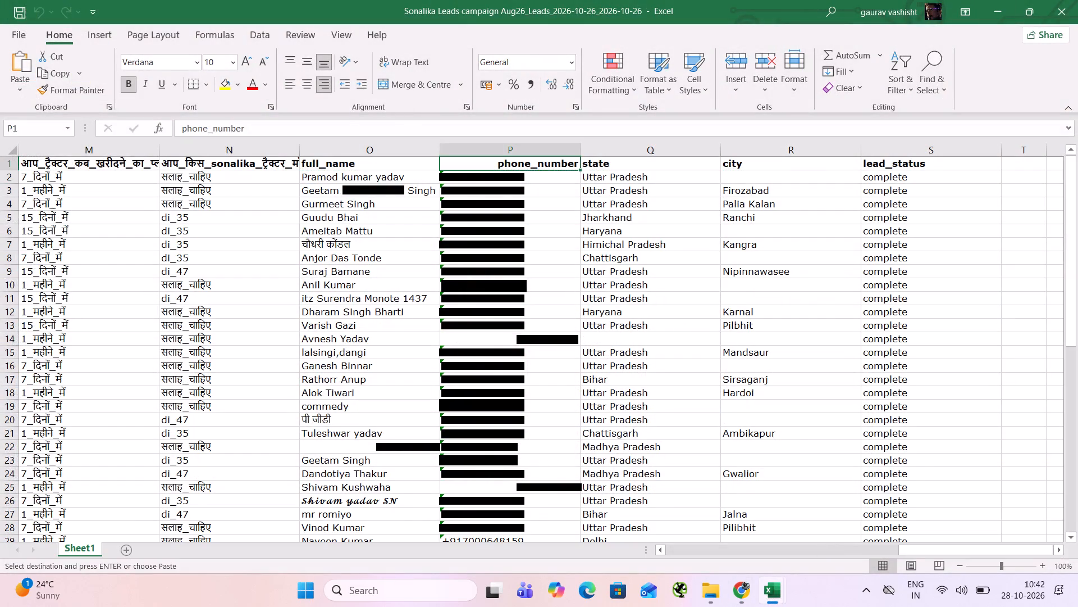
{"action": "left_click_drag", "start_coordinate": [373, 176], "coordinate": [607, 307]}
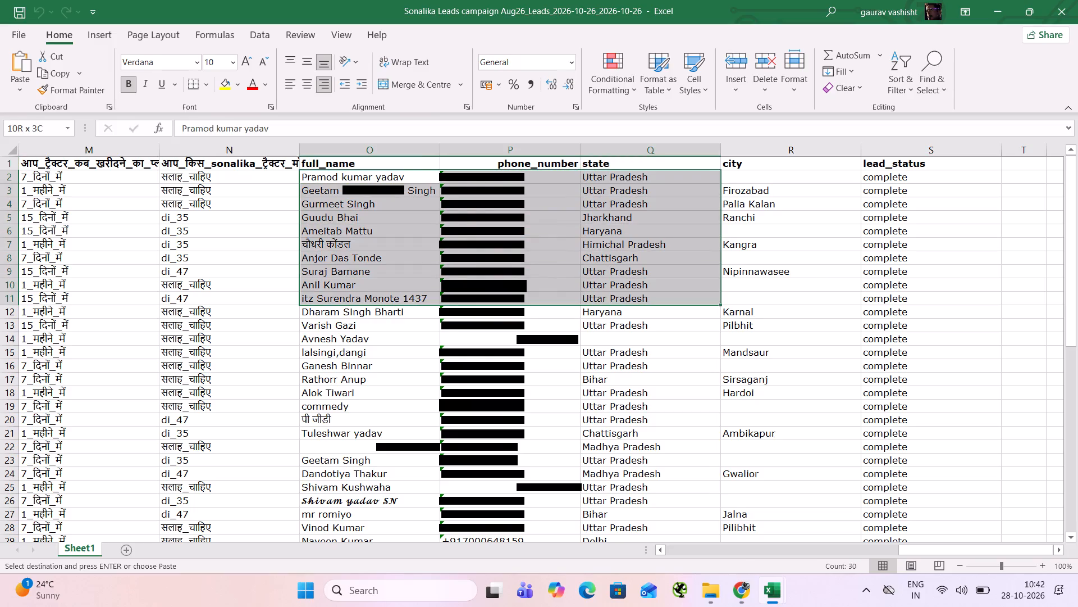
{"action": "left_click_drag", "start_coordinate": [607, 307], "coordinate": [727, 606]}
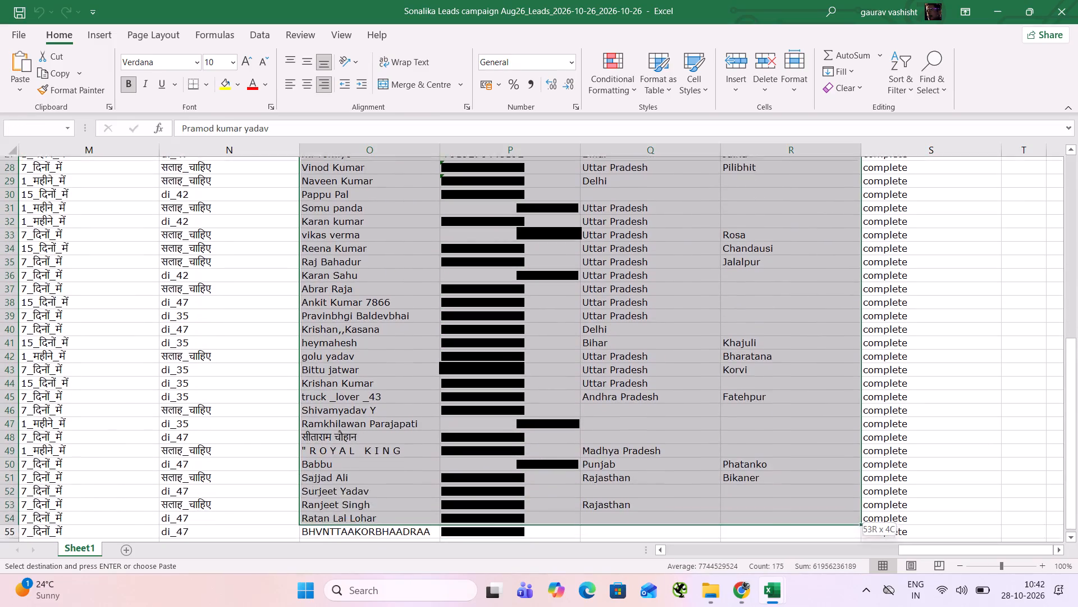
{"action": "left_click_drag", "start_coordinate": [727, 606], "coordinate": [731, 488]}
{"action": "left_click", "coordinate": [731, 488]}
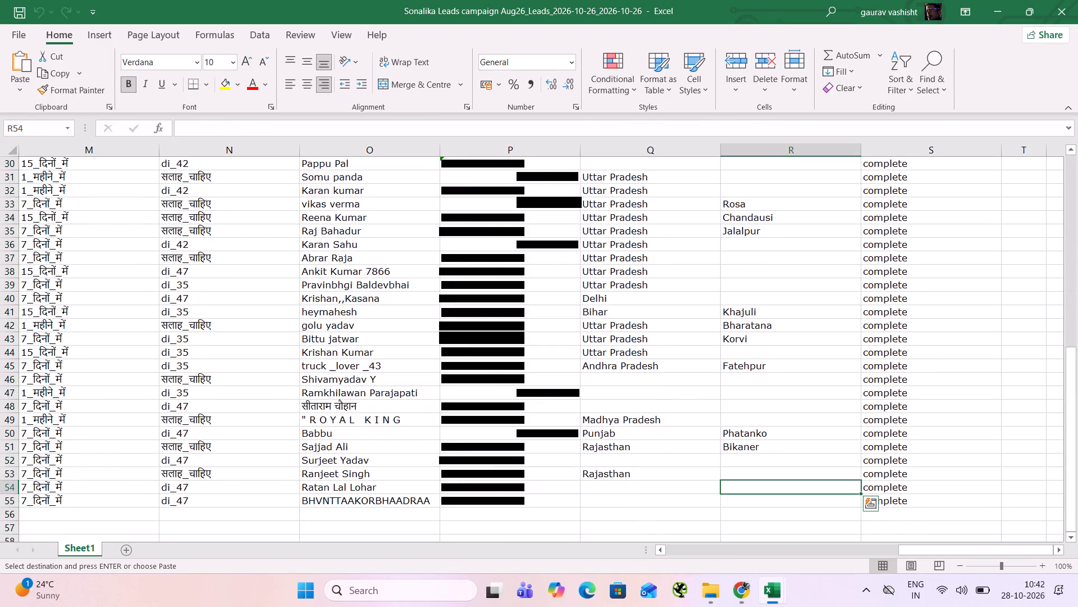
{"action": "left_click_drag", "start_coordinate": [733, 504], "coordinate": [371, 230]}
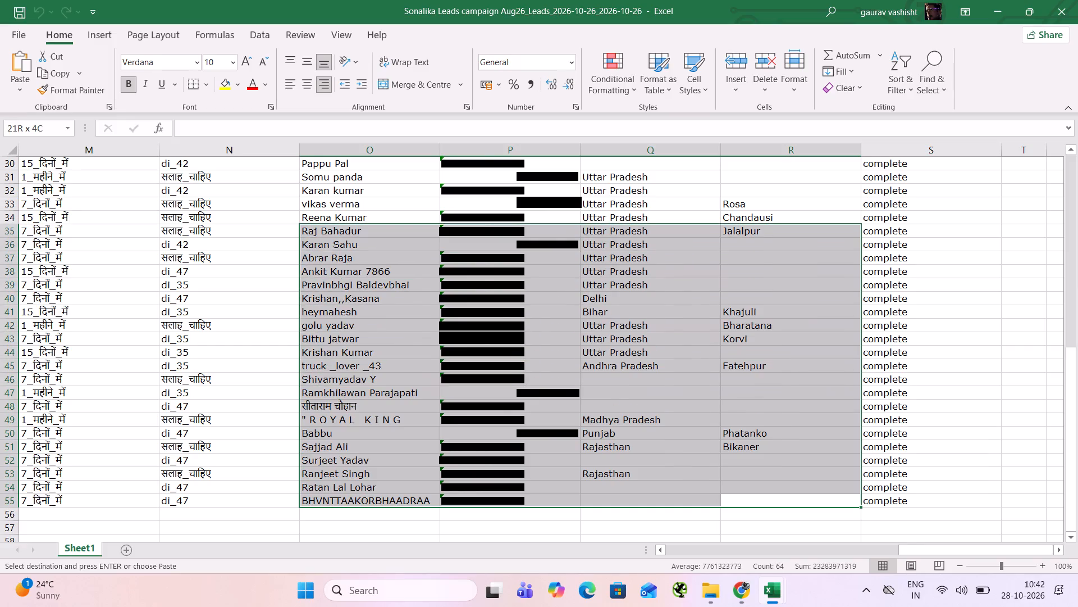
{"action": "left_click_drag", "start_coordinate": [371, 230], "coordinate": [345, 126]}
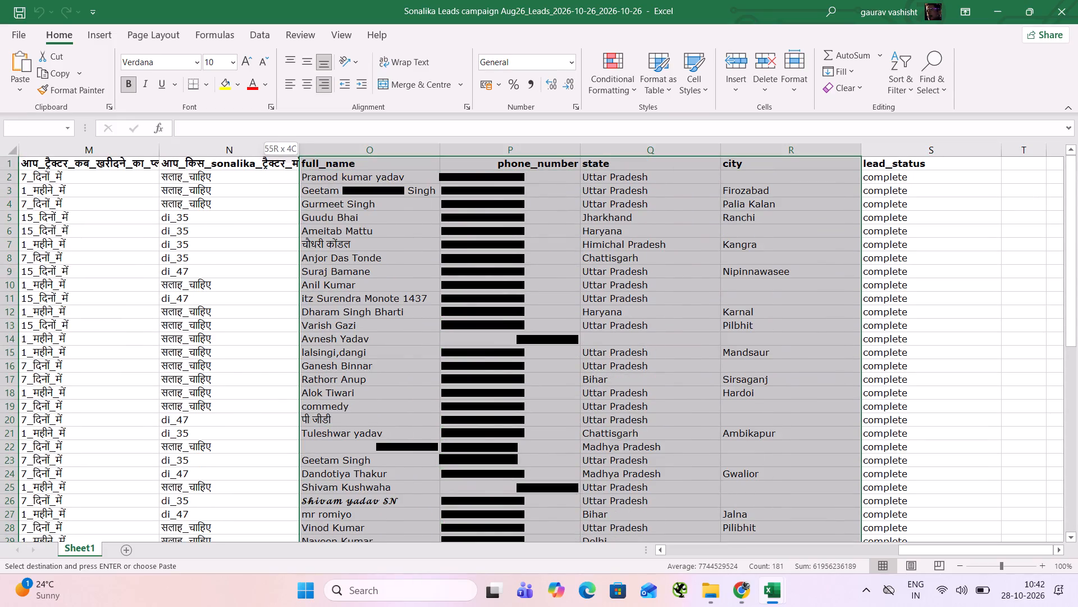
{"action": "left_click_drag", "start_coordinate": [345, 126], "coordinate": [349, 180]}
{"action": "right_click", "coordinate": [349, 180]}
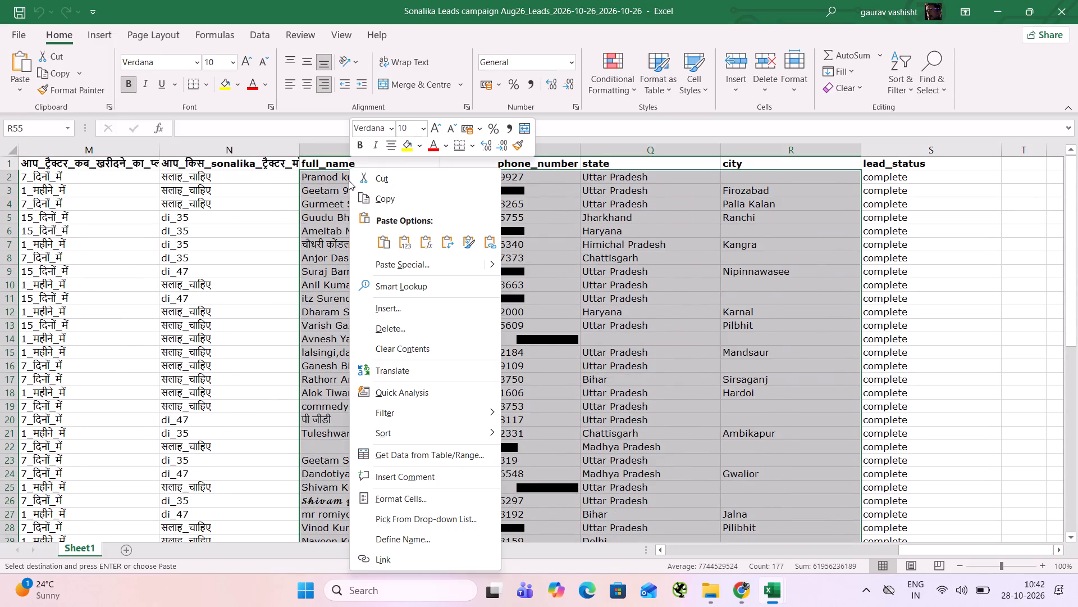
{"action": "left_click", "coordinate": [368, 199]}
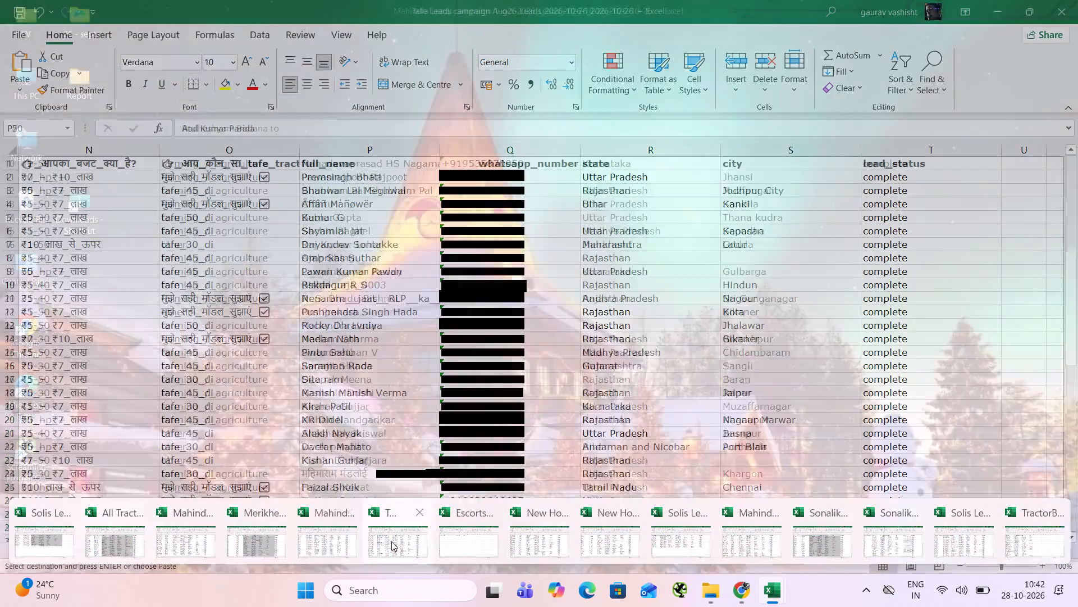
Paste the copied Sonalika lead rows into the Escorts sheet starting at A535 and go to the last filled row.
{"action": "left_click", "coordinate": [459, 539]}
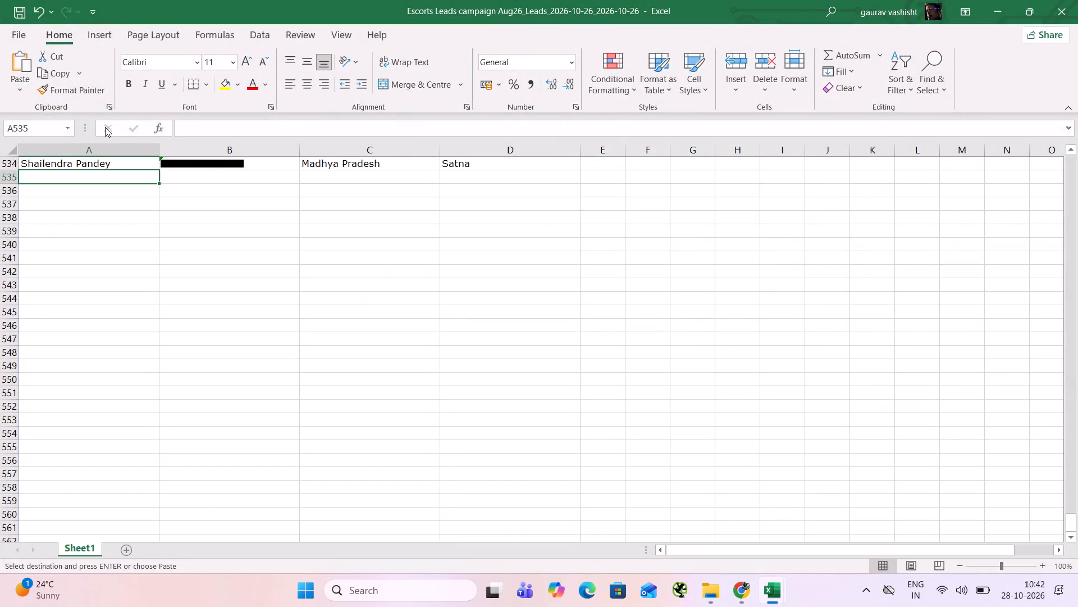
{"action": "right_click", "coordinate": [89, 175]}
{"action": "left_click", "coordinate": [121, 248]}
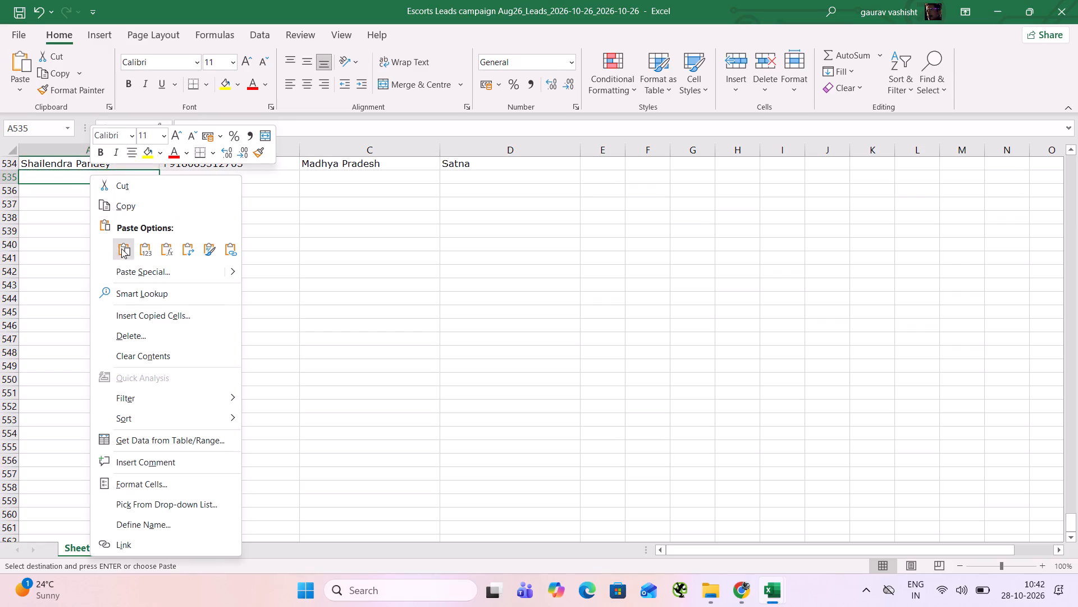
{"action": "key", "text": "Down"}
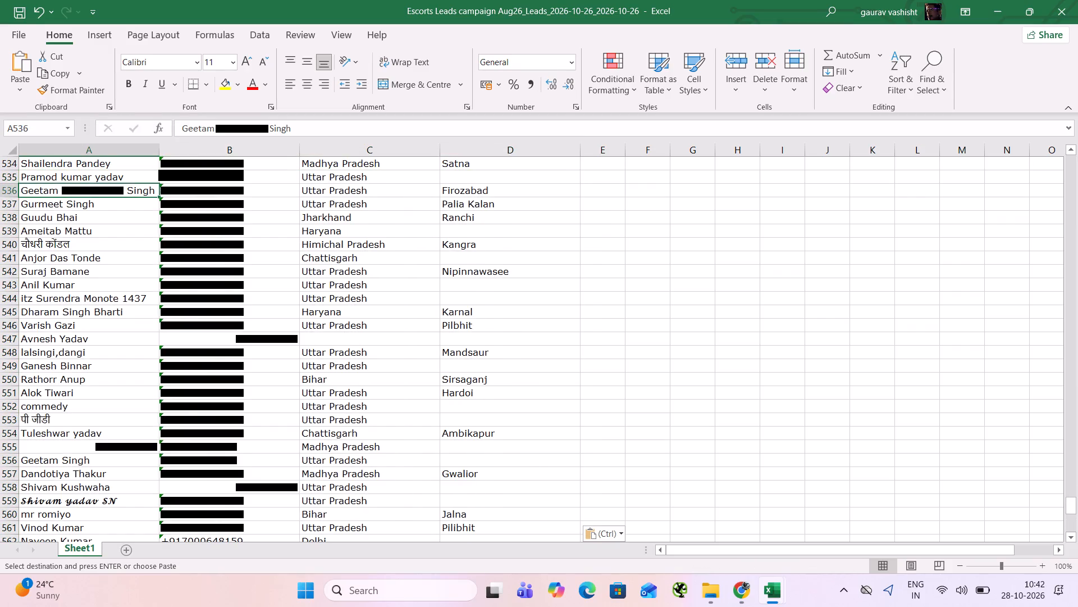
{"action": "key", "text": "ctrl+Down"}
{"action": "key", "text": "ctrl+Down"}
{"action": "key", "text": "ctrl+Up"}
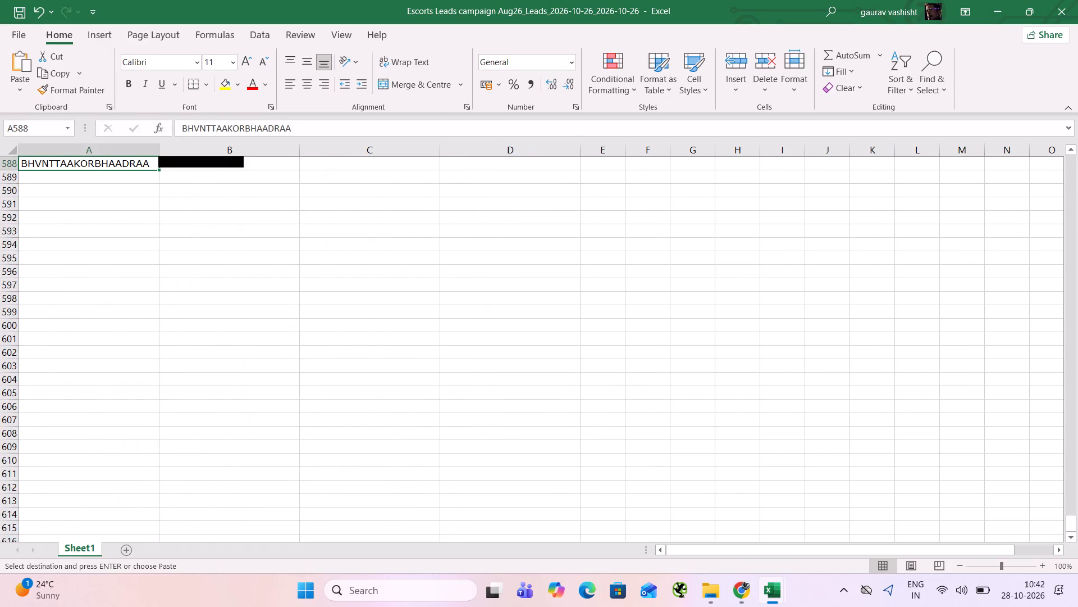
Check the last pasted Sonalika rows at the end of the Escorts sheet's data, around rows 582 to 588.
{"action": "key", "text": "Down"}
{"action": "key", "text": "Up"}
{"action": "key", "text": "Up"}
{"action": "key", "text": "Down"}
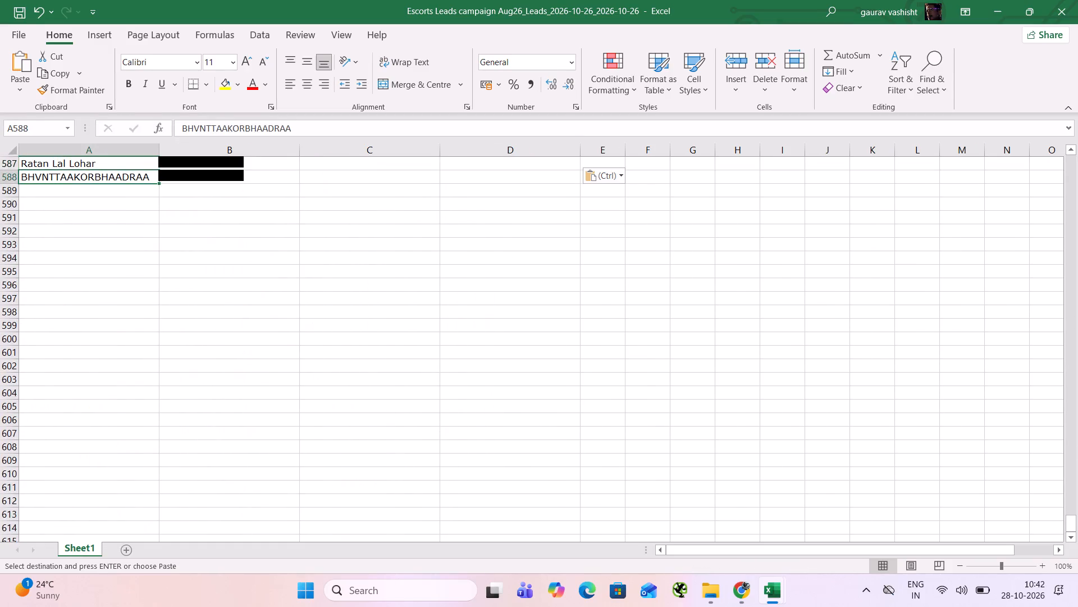
{"action": "key", "text": "Up"}
{"action": "key", "text": "Up"}
{"action": "key", "text": "Up"}
{"action": "key", "text": "Down"}
{"action": "key", "text": "Up"}
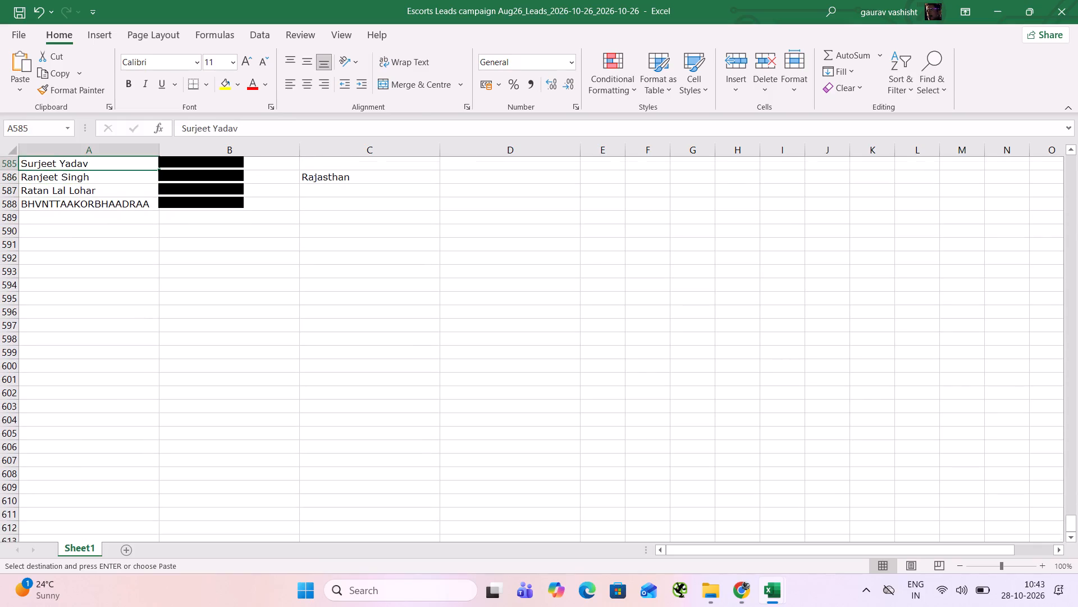
{"action": "key", "text": "Up"}
{"action": "key", "text": "Up"}
{"action": "key", "text": "Up"}
{"action": "key", "text": "Down"}
{"action": "key", "text": "Down"}
{"action": "key", "text": "Down"}
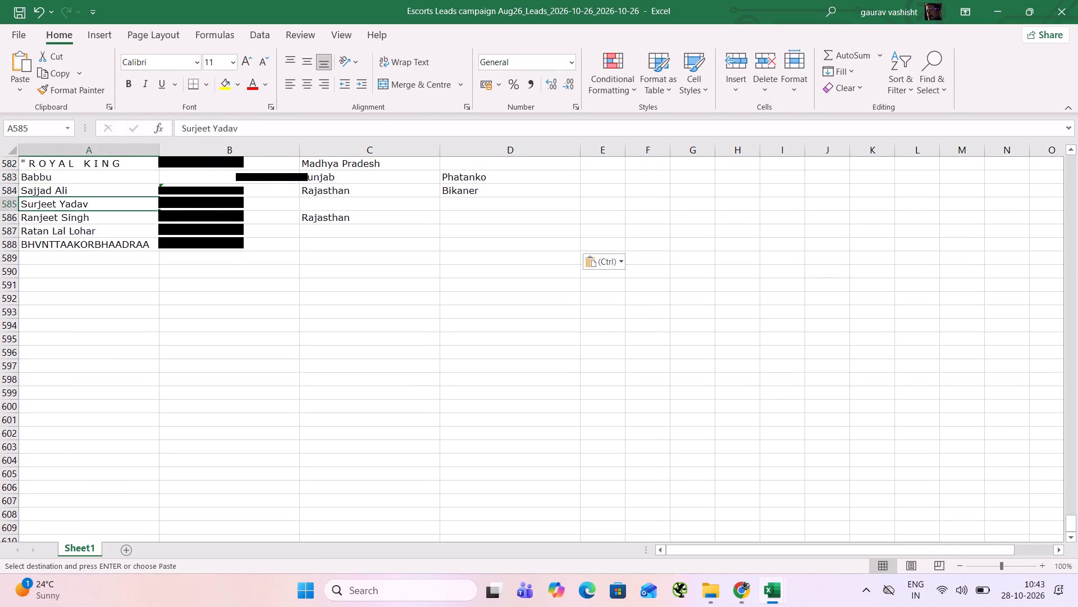
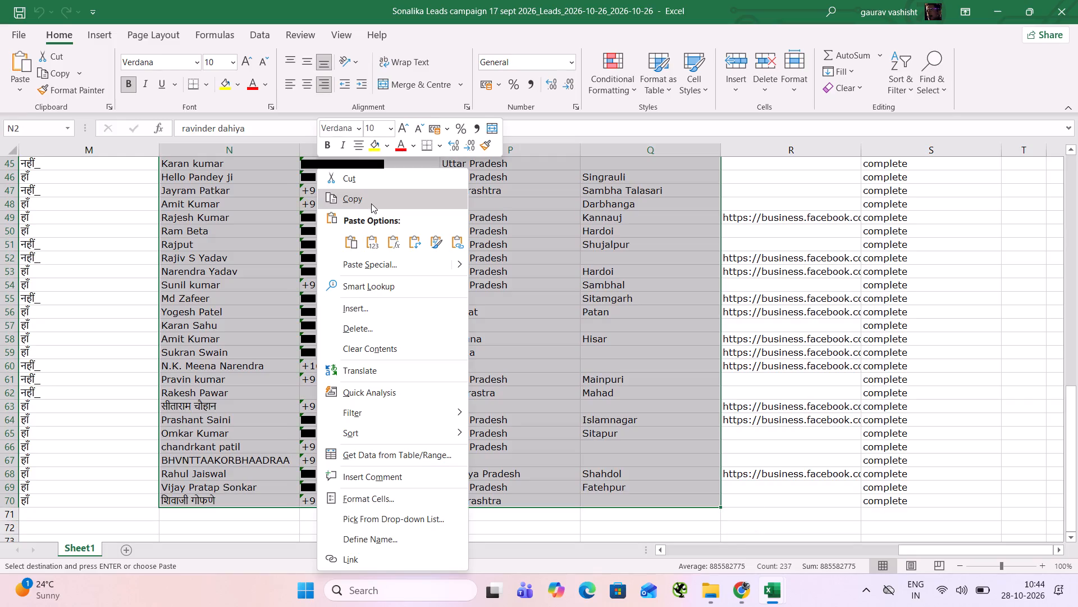
Copy the selected name, phone number, state and city data (N2:Q70) from the Sonalika Leads campaign 17 sept workbook.
{"action": "left_click", "coordinate": [372, 202]}
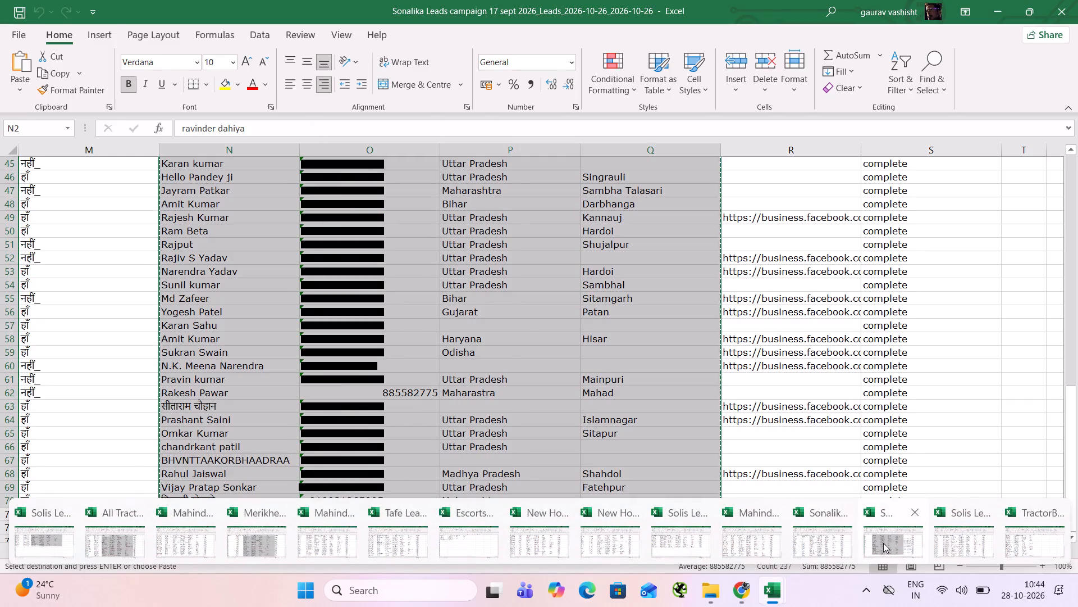
Paste the copied Sonalika lead rows into the Escorts sheet starting at A589 and go to the first empty cell below, A658.
{"action": "left_click", "coordinate": [482, 538]}
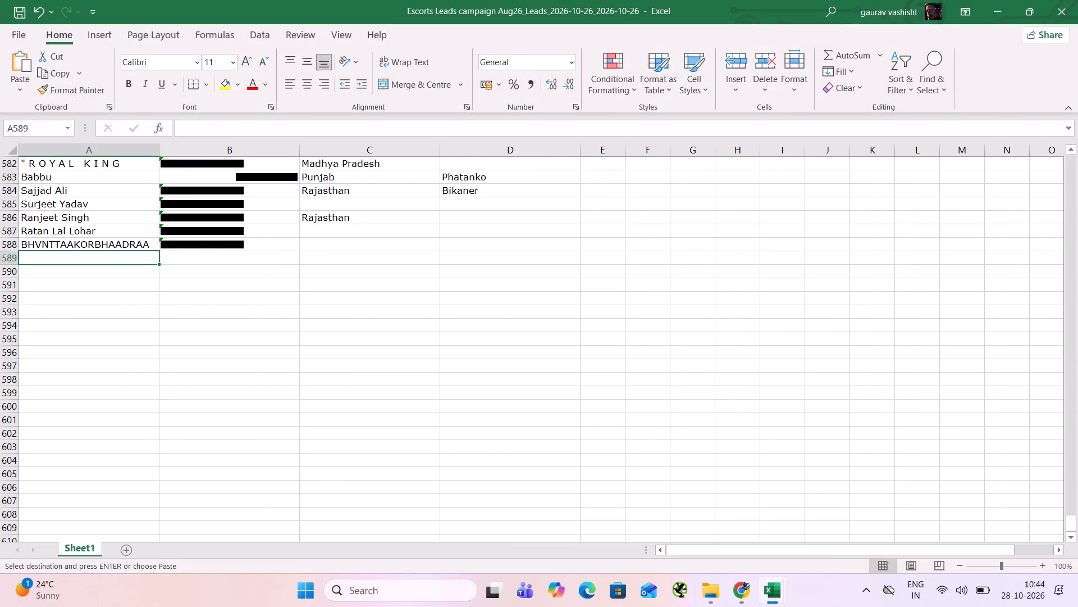
{"action": "right_click", "coordinate": [86, 259]}
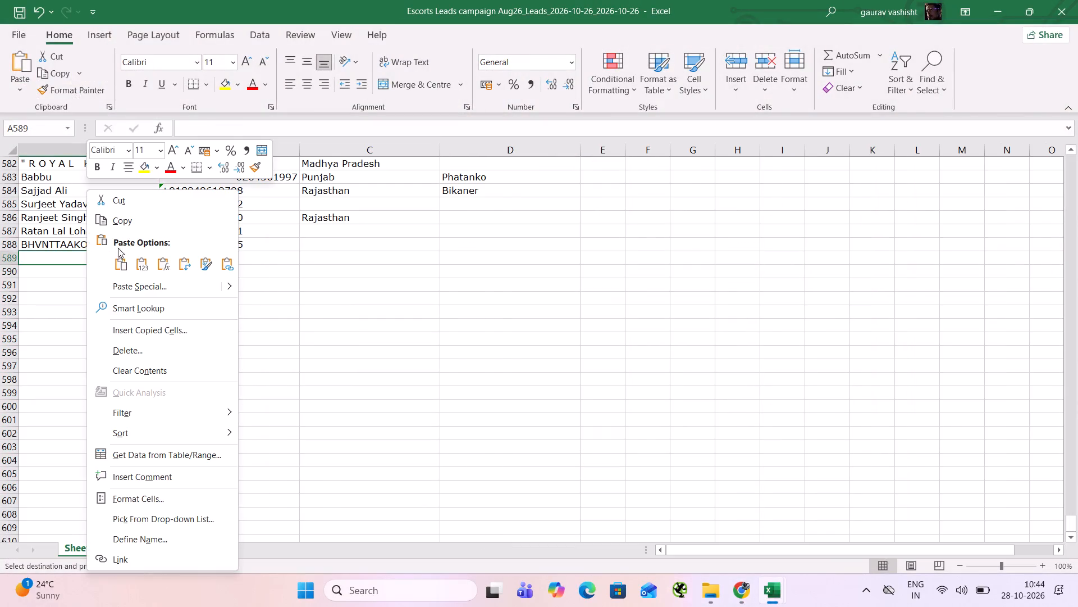
{"action": "left_click", "coordinate": [118, 259]}
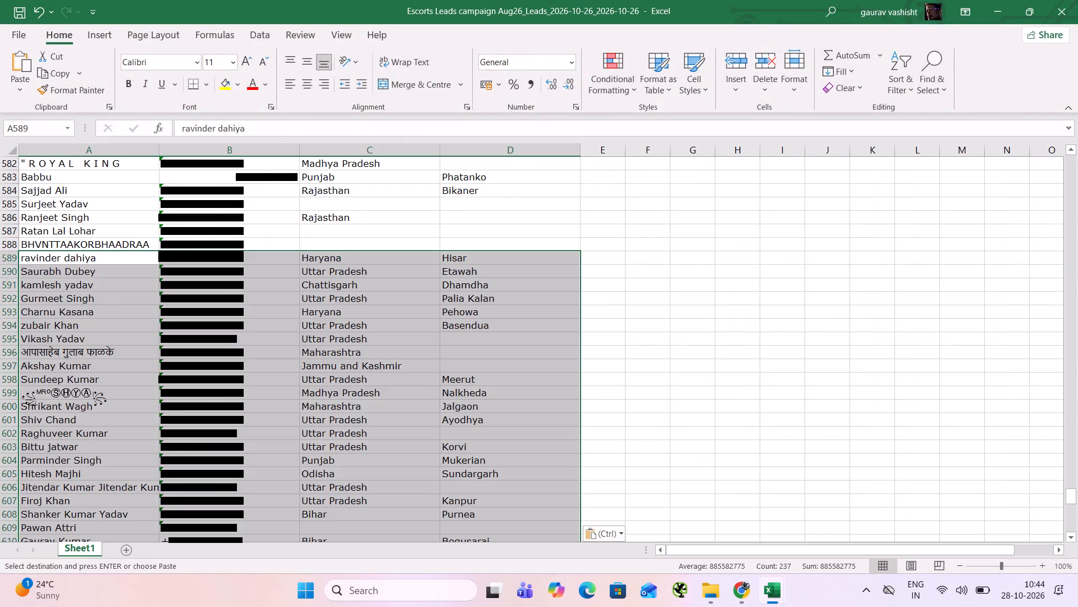
{"action": "key", "text": "Down"}
{"action": "key", "text": "ctrl+Down"}
{"action": "key", "text": "ctrl+Down"}
{"action": "key", "text": "ctrl+Up"}
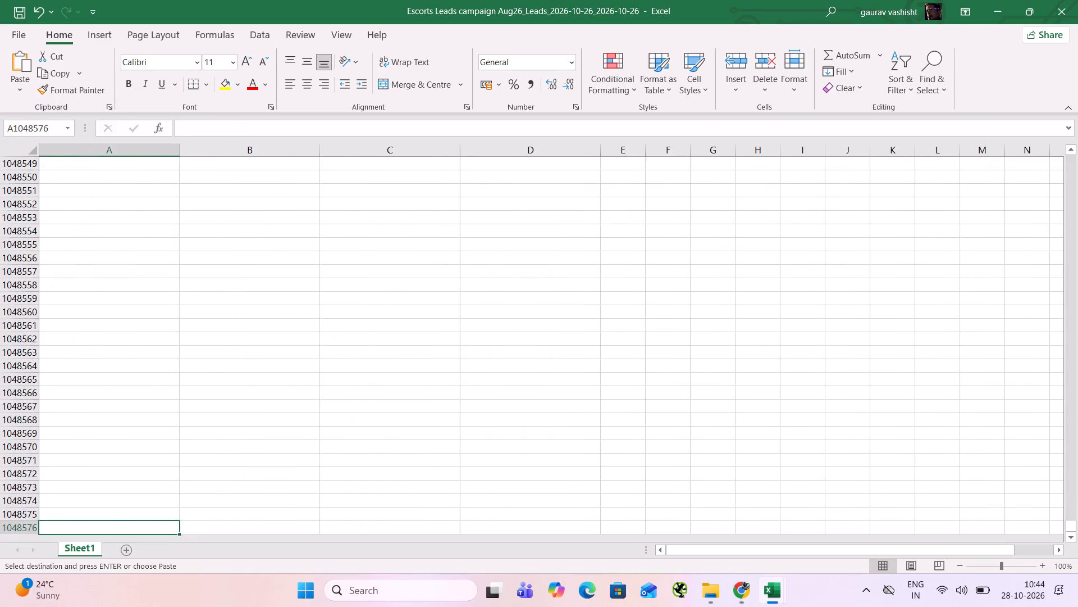
{"action": "key", "text": "Down"}
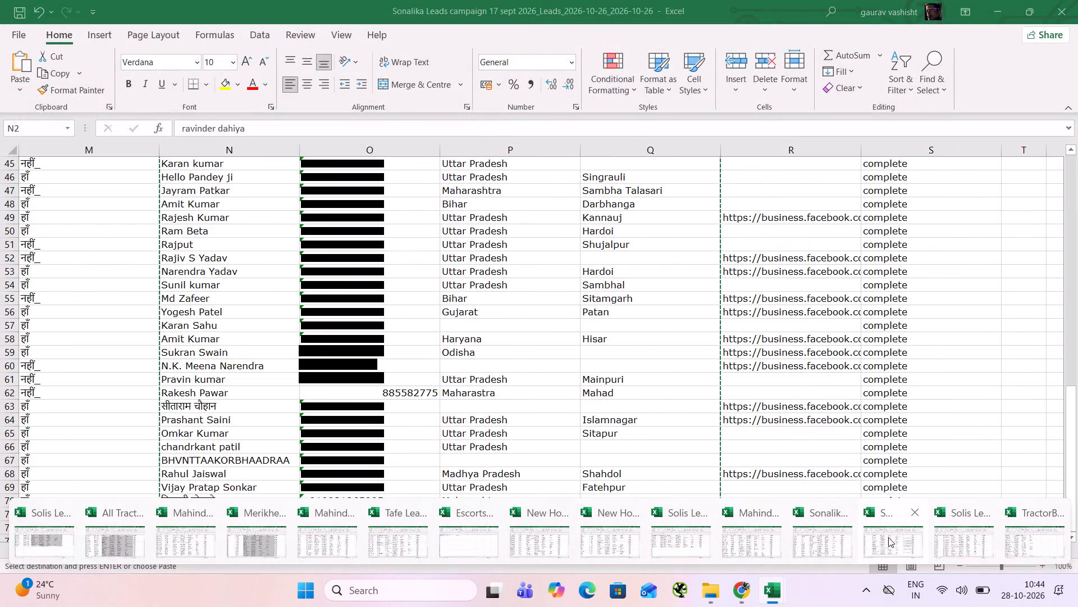
Copy the name, phone number, state and city data (P2:S32) from the Solis Leads campaign Oct1 workbook.
{"action": "left_click", "coordinate": [956, 542]}
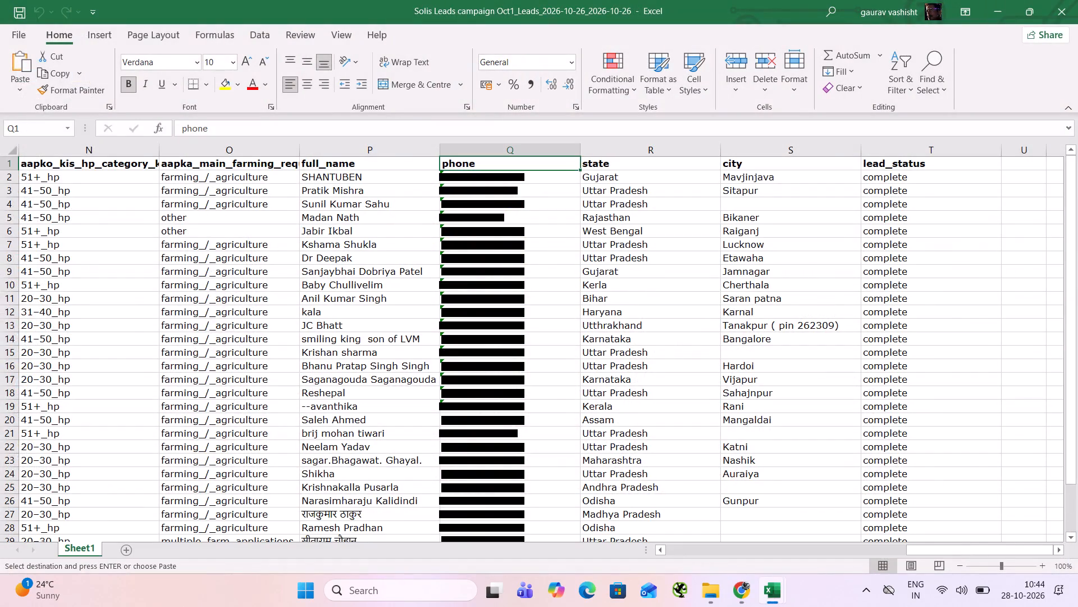
{"action": "left_click_drag", "start_coordinate": [373, 179], "coordinate": [670, 295]}
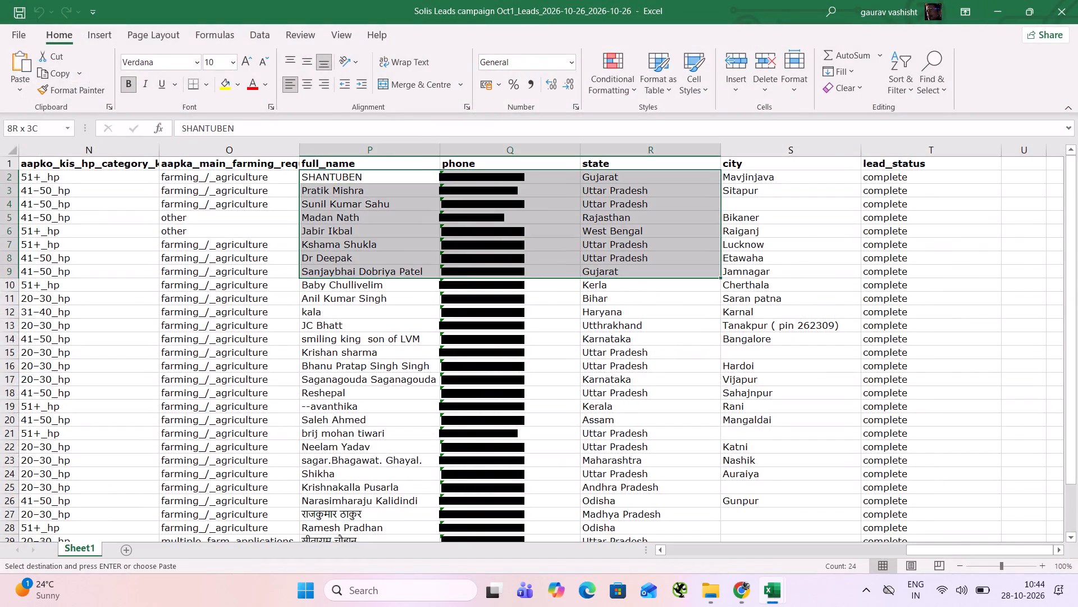
{"action": "left_click_drag", "start_coordinate": [670, 295], "coordinate": [797, 606]}
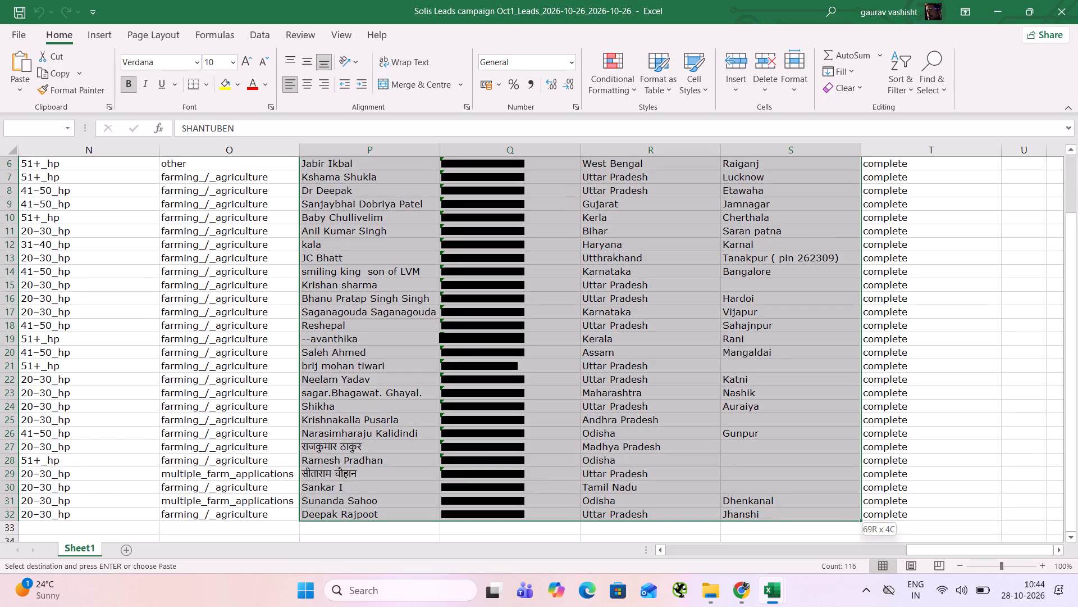
{"action": "left_click_drag", "start_coordinate": [797, 606], "coordinate": [743, 241]}
{"action": "left_click", "coordinate": [652, 203]}
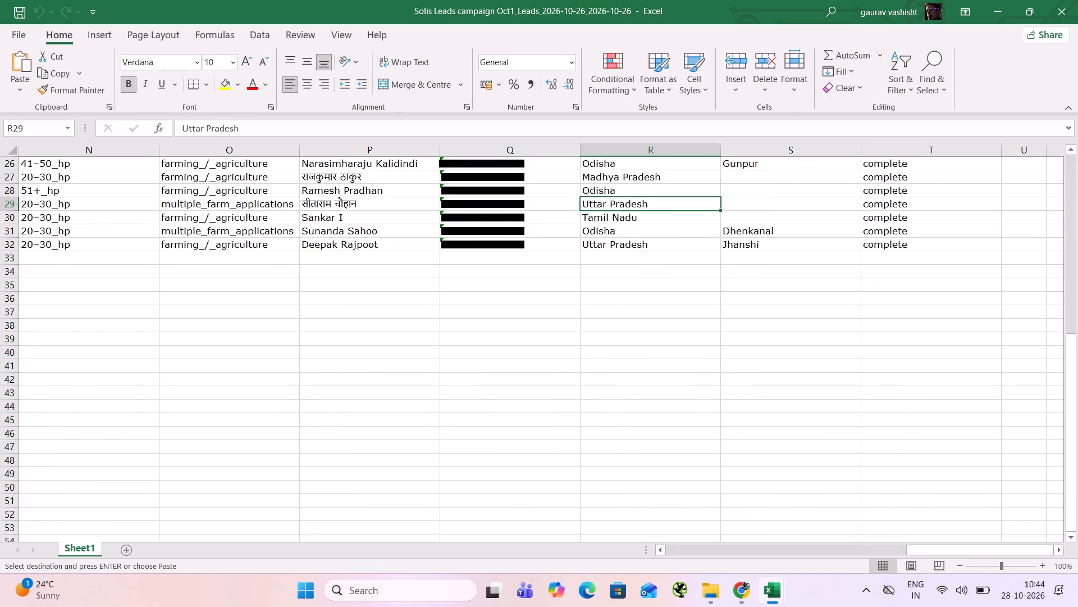
{"action": "left_click", "coordinate": [730, 241]}
{"action": "left_click_drag", "start_coordinate": [730, 241], "coordinate": [387, 69]}
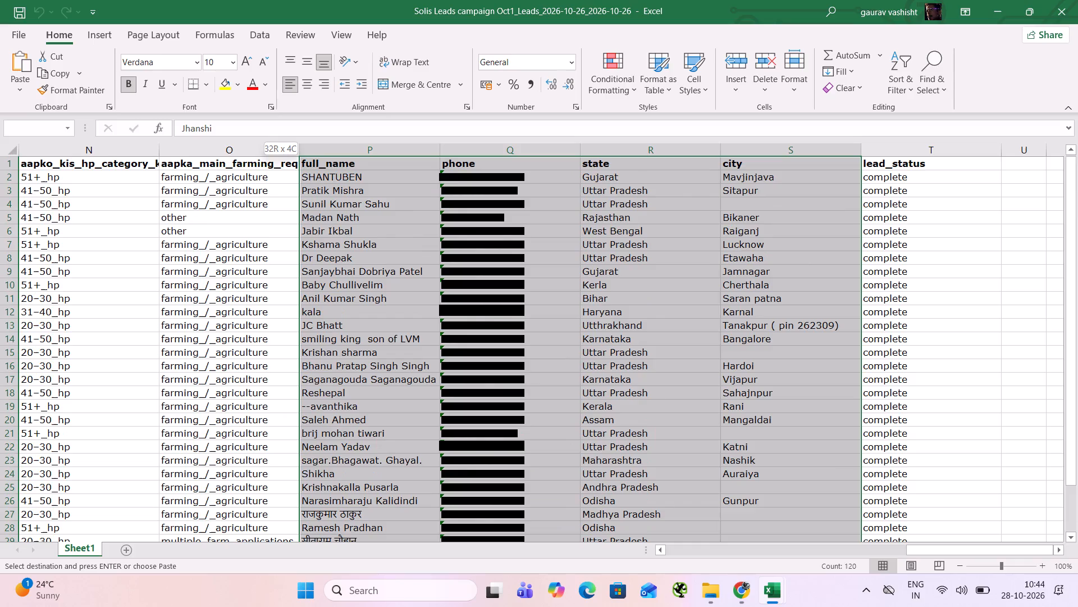
{"action": "left_click_drag", "start_coordinate": [387, 69], "coordinate": [439, 176]}
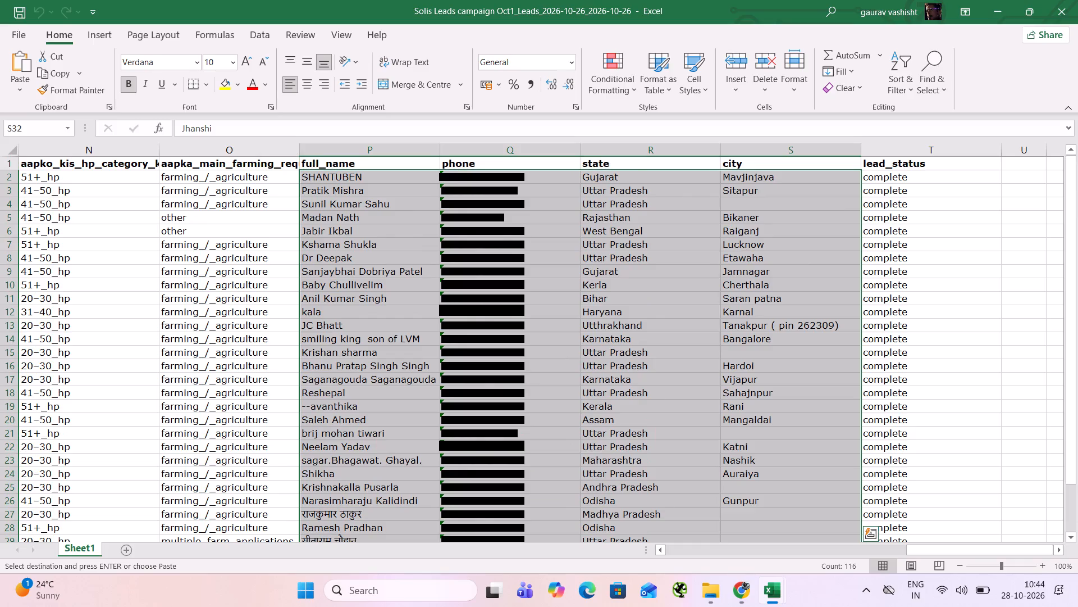
{"action": "right_click", "coordinate": [439, 176]}
{"action": "left_click", "coordinate": [505, 205]}
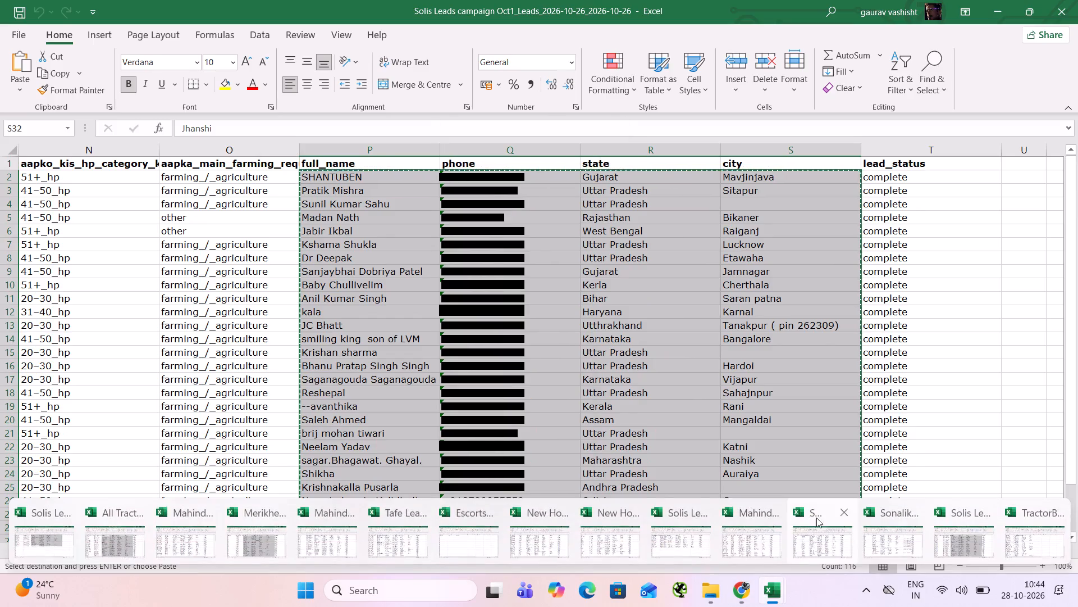
Paste the copied Solis lead rows into the Escorts sheet starting at A658 and go to the first empty cell below, A689.
{"action": "left_click", "coordinate": [475, 549]}
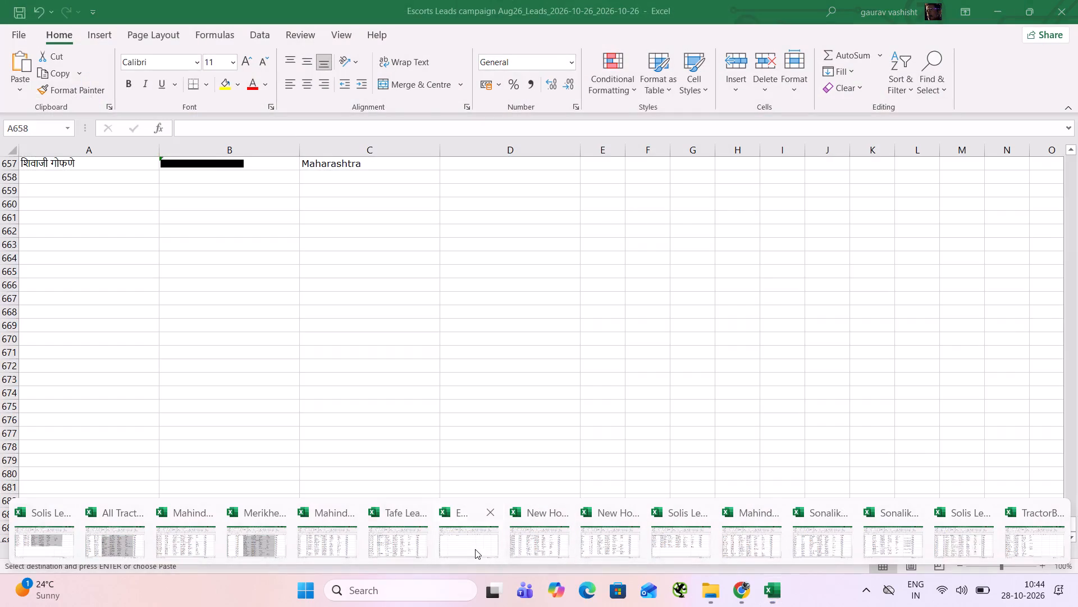
{"action": "key", "text": "ctrl+v"}
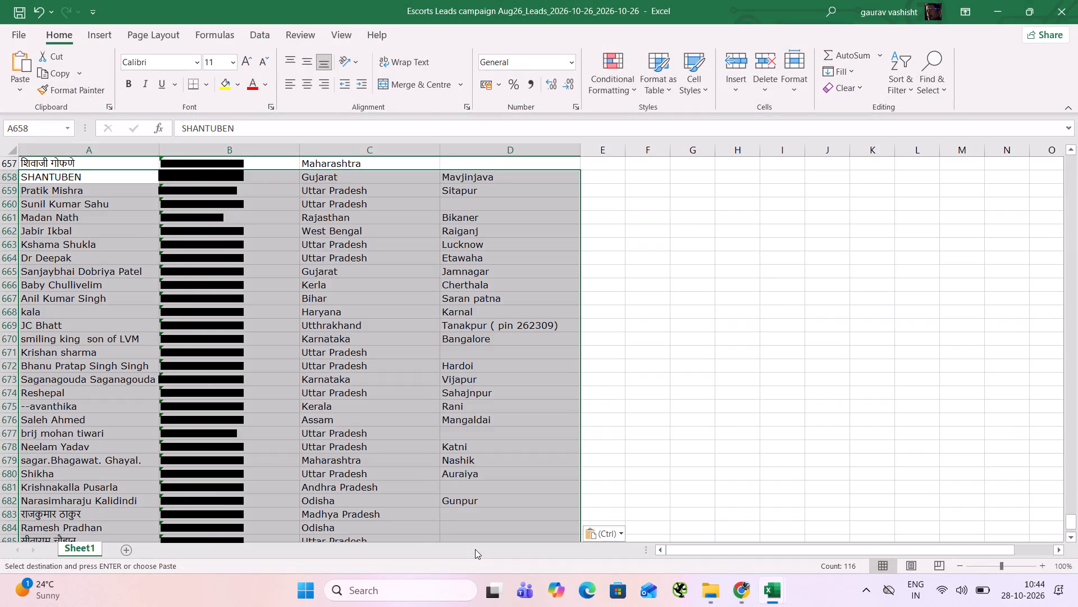
{"action": "key", "text": "Down"}
{"action": "key", "text": "ctrl+Down"}
{"action": "key", "text": "ctrl+Down"}
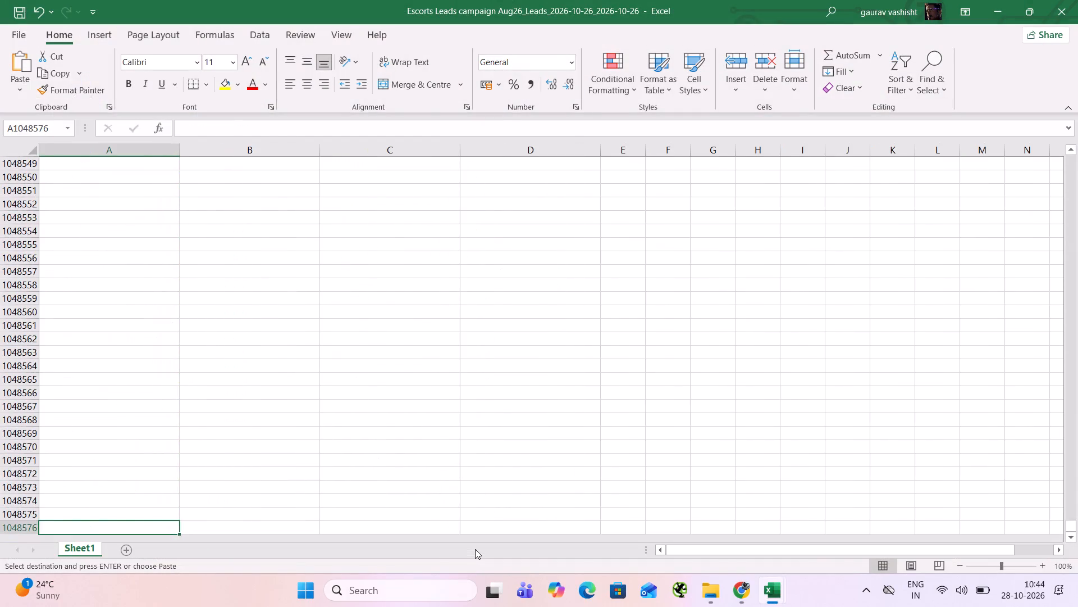
{"action": "key", "text": "ctrl+Up"}
{"action": "key", "text": "Down"}
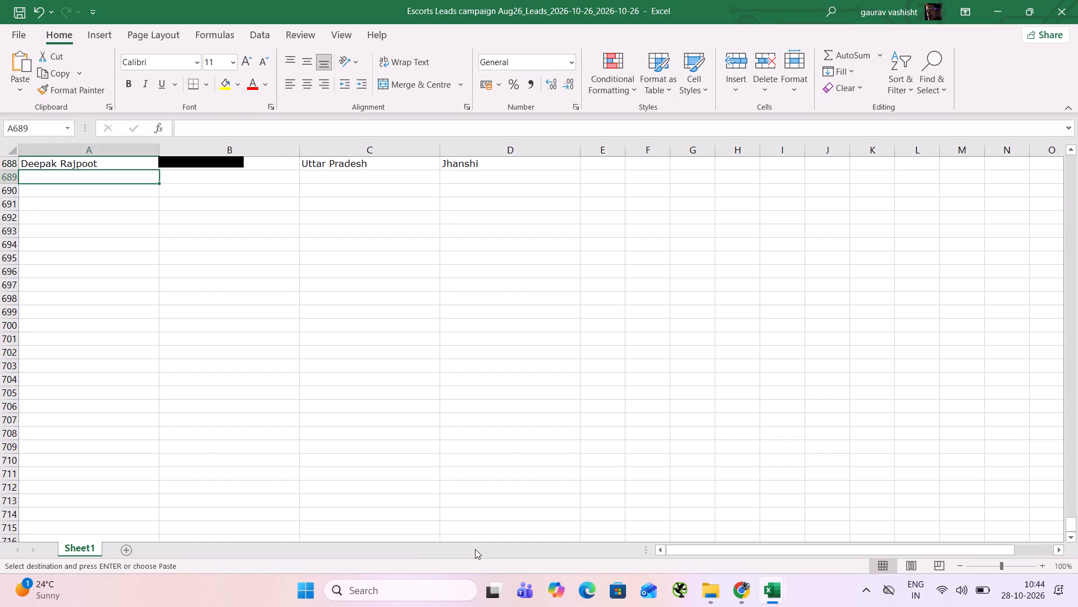